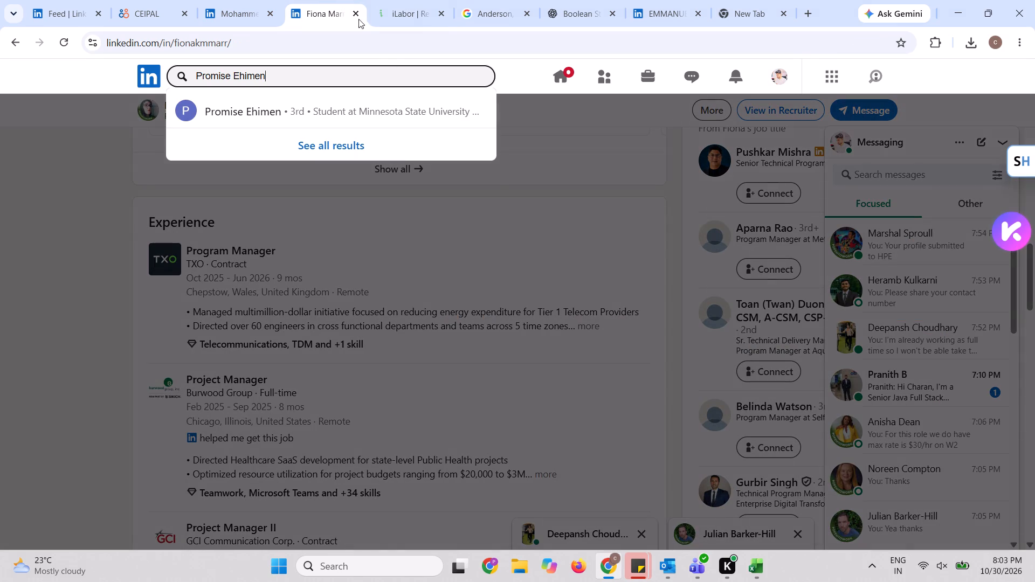
Switch to the CEIPAL Dice candidate results for the project manager search in Anderson, IN, passing the iLabor requisition list.
click(422, 0)
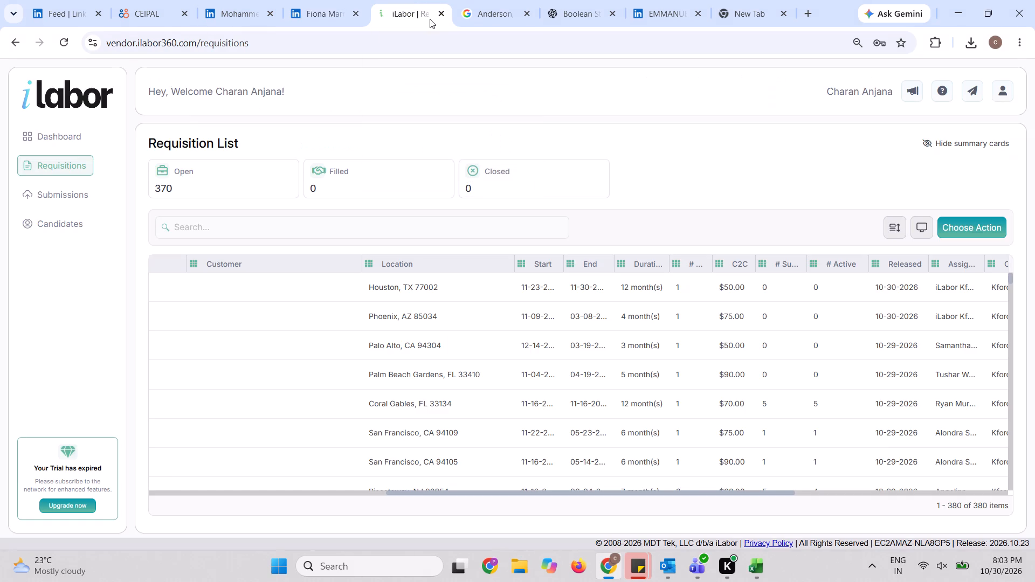
click(147, 7)
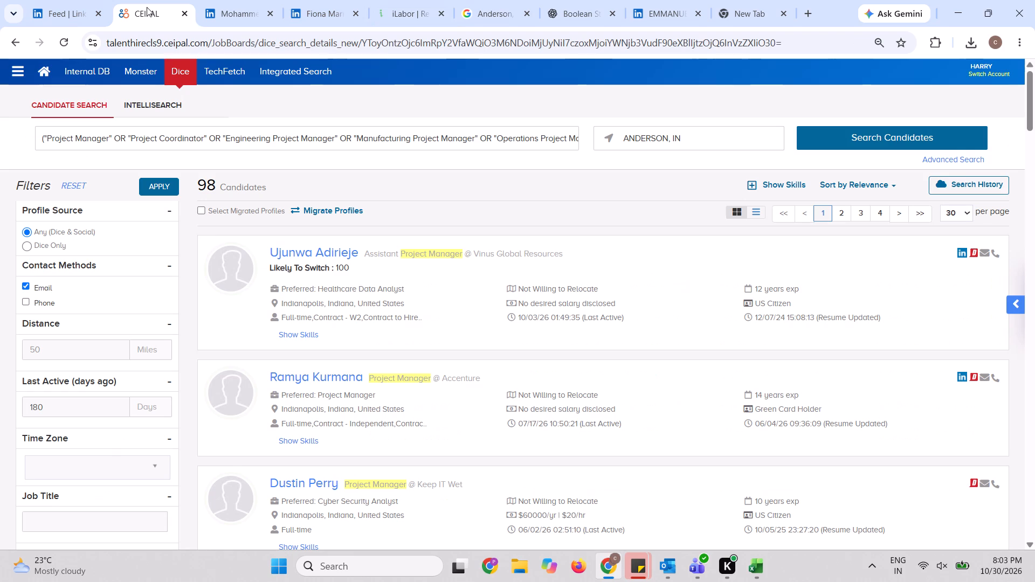
click(434, 232)
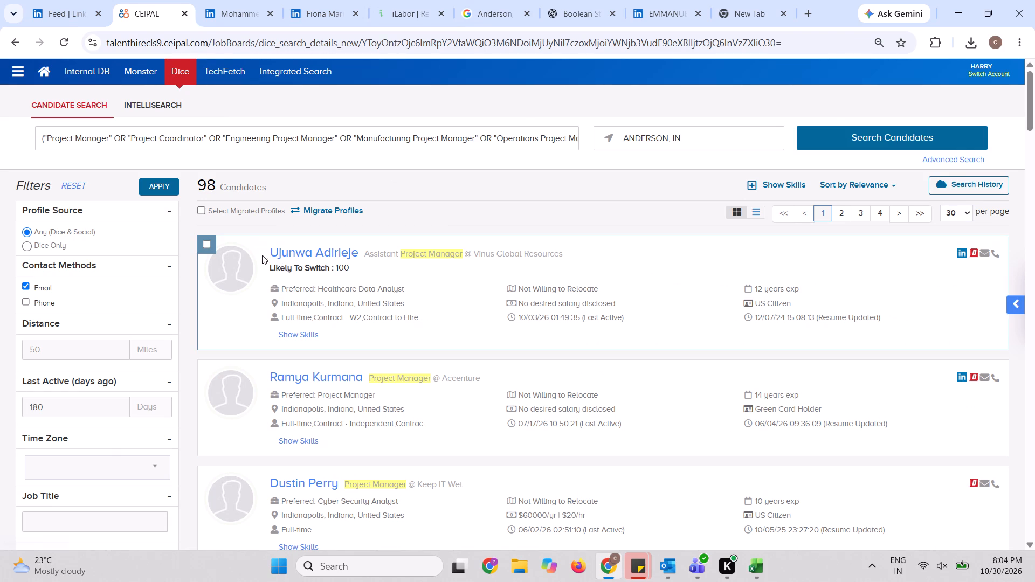
Look up the Assistant Project Manager at Vinus Global Resources by name on LinkedIn and open the matching profile.
drag(262, 255, 360, 255)
key(ctrl+c)
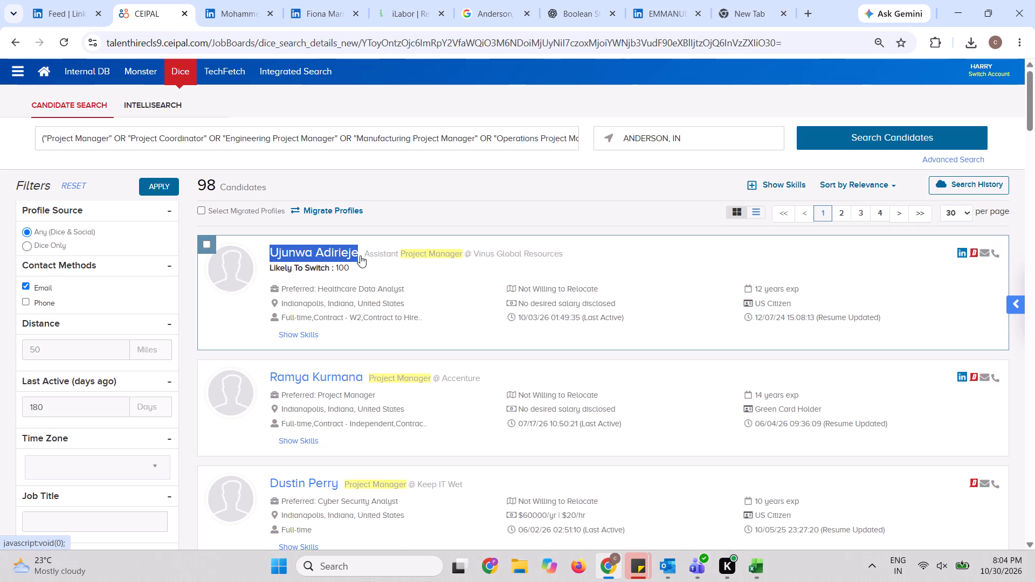
key(ctrl+c)
click(256, 0)
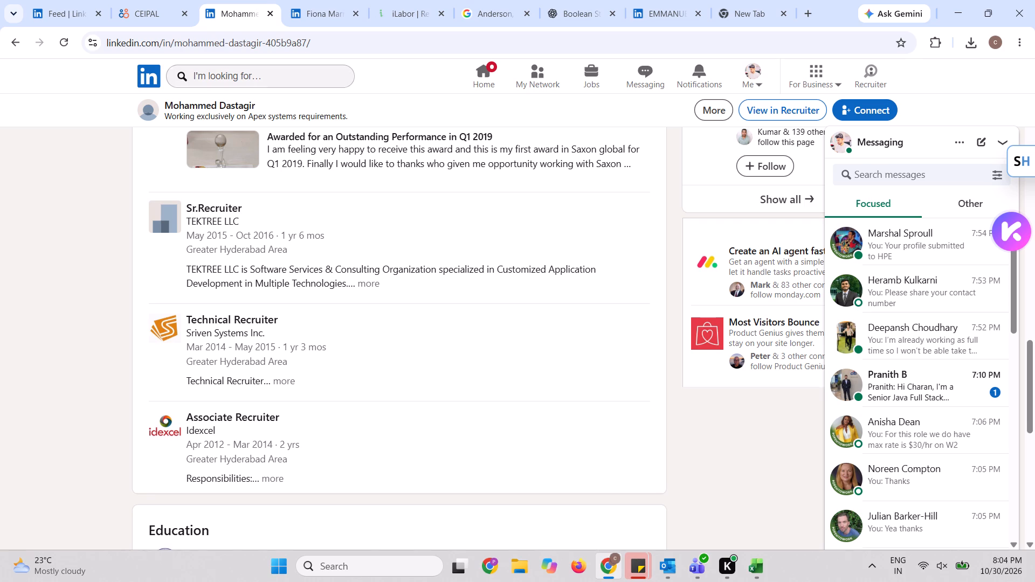
click(268, 81)
key(ctrl+v)
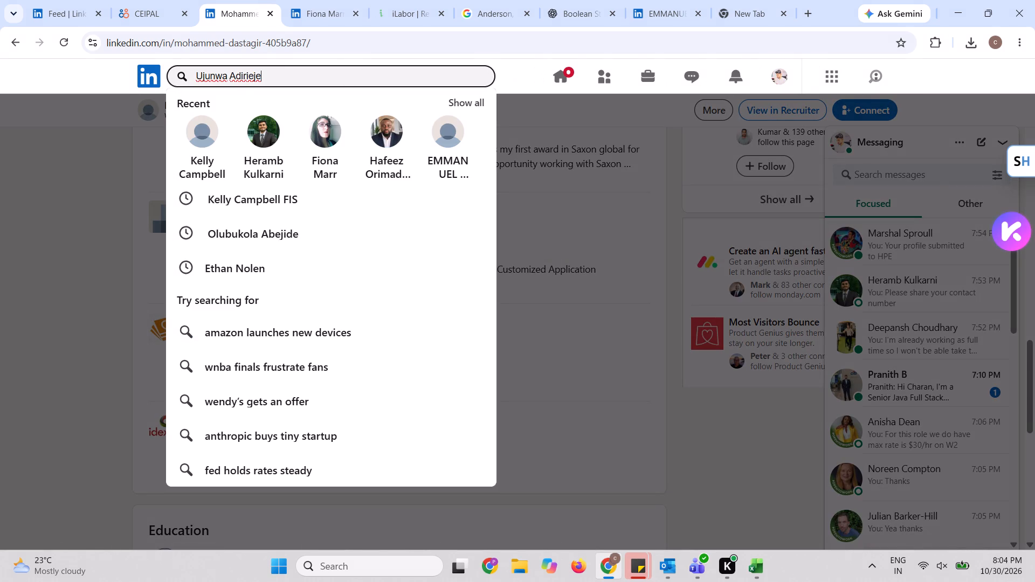
click(290, 109)
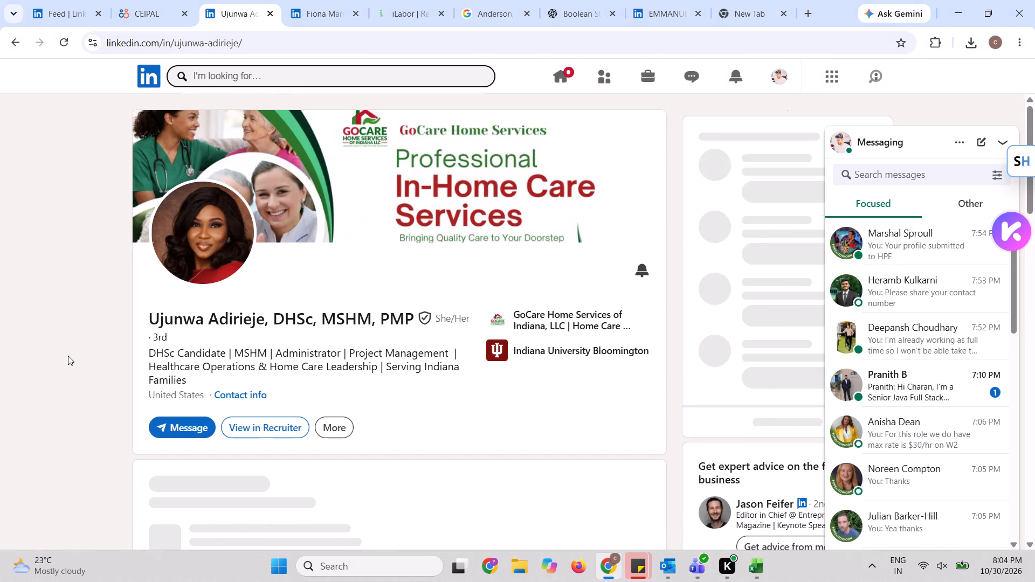
Examine the candidate's LinkedIn experience and education history, cross-checking it against the CEIPAL Dice listing.
scroll(68, 356, down, 4)
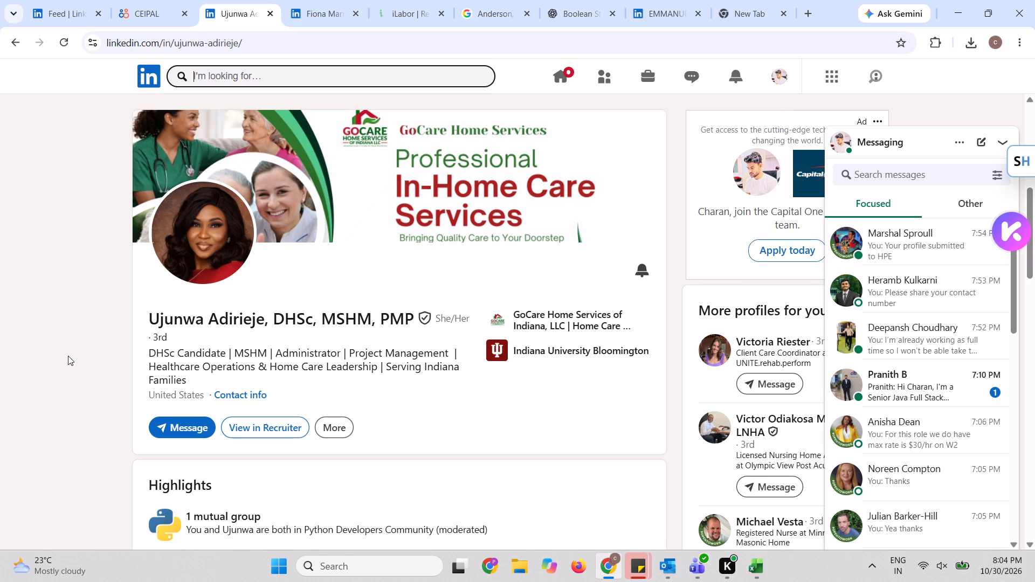
scroll(68, 356, down, 5)
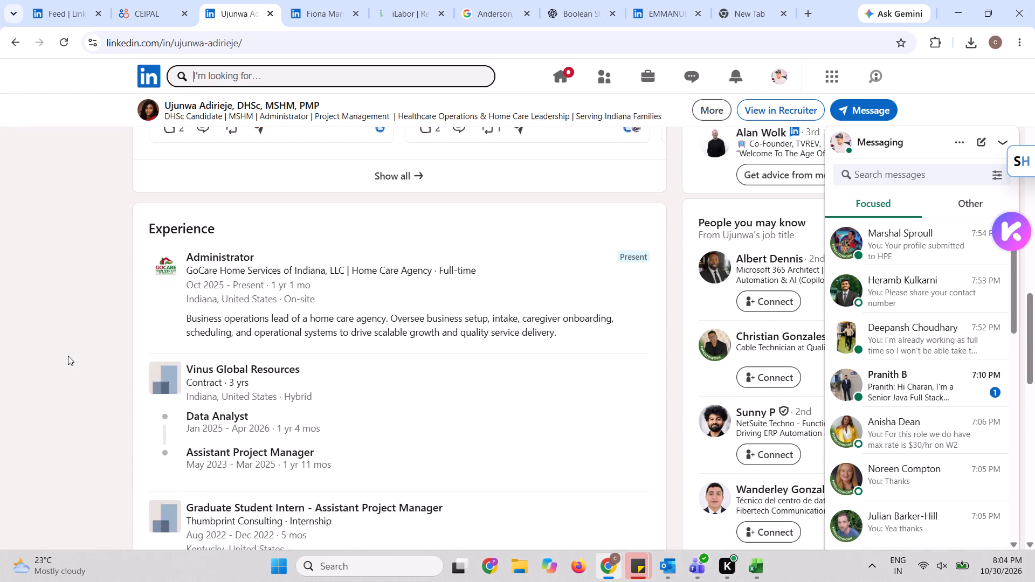
scroll(68, 356, down, 4)
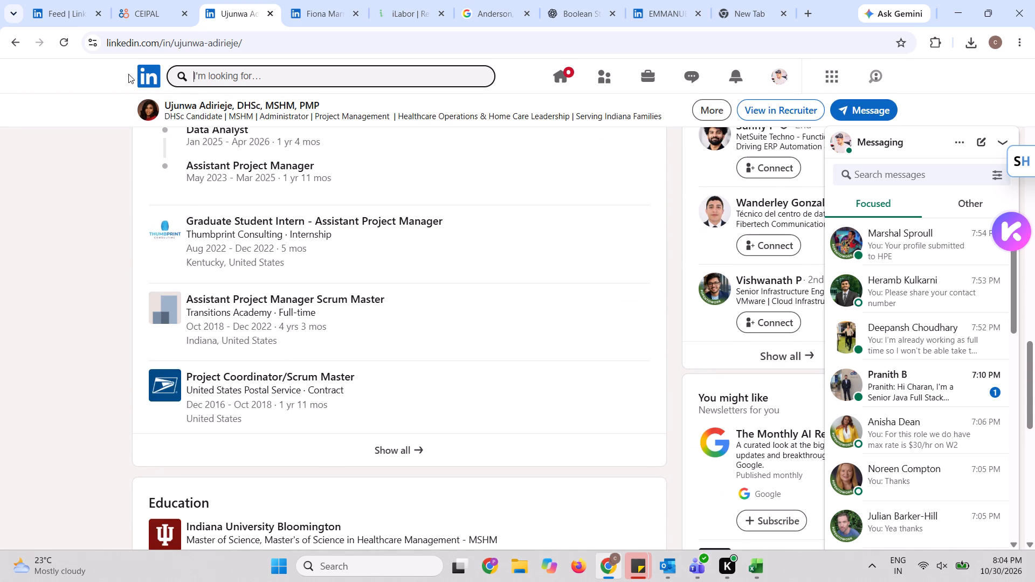
click(161, 0)
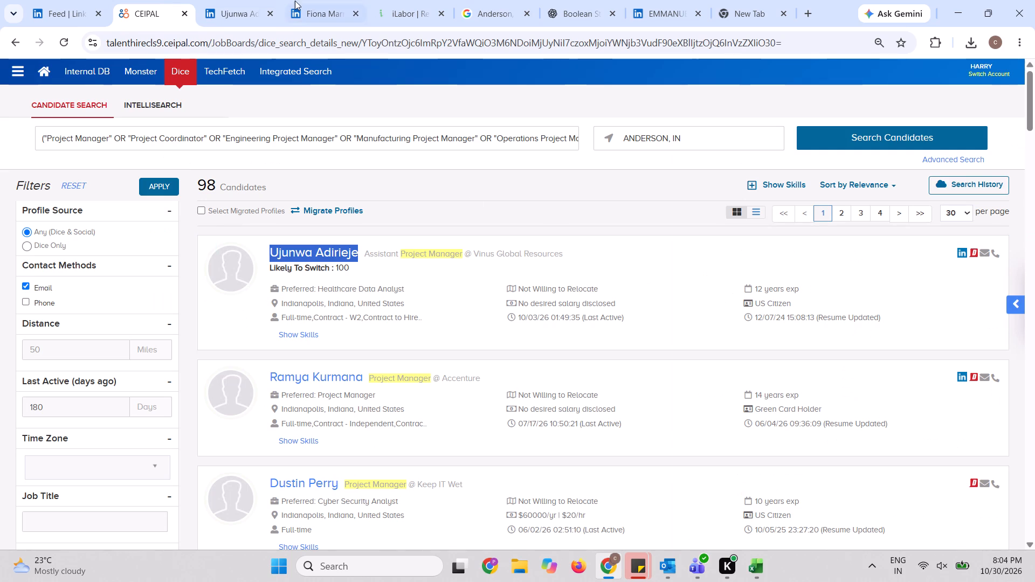
click(246, 2)
click(171, 3)
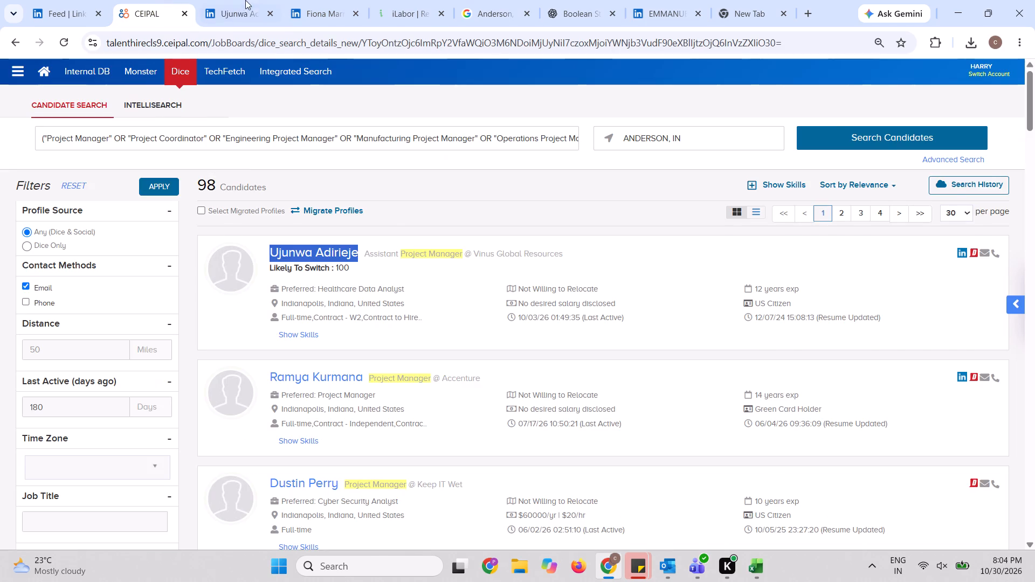
click(247, 0)
scroll(286, 331, up, 3)
scroll(286, 331, down, 1)
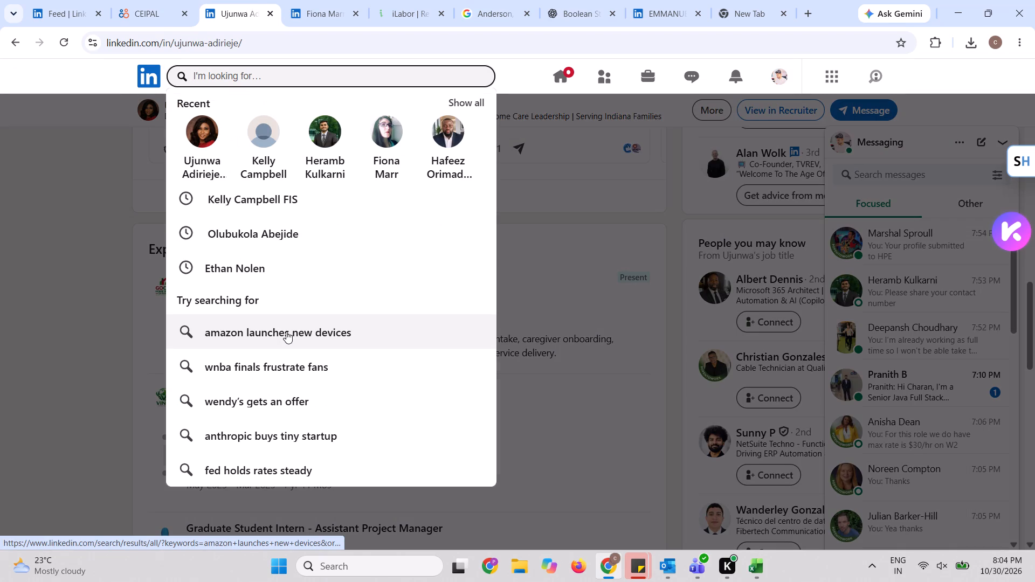
click(149, 325)
scroll(149, 325, down, 1)
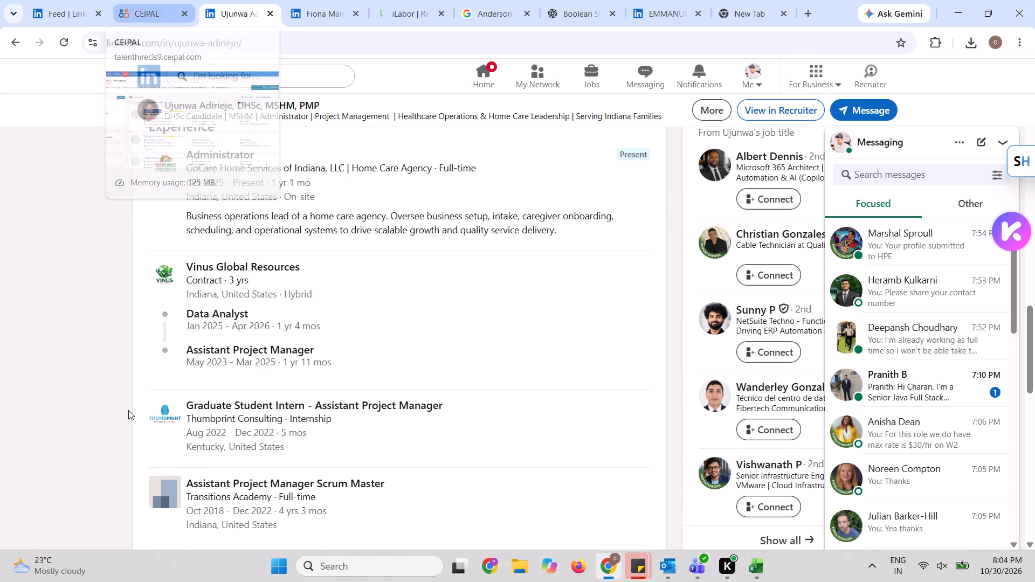
scroll(126, 465, up, 1)
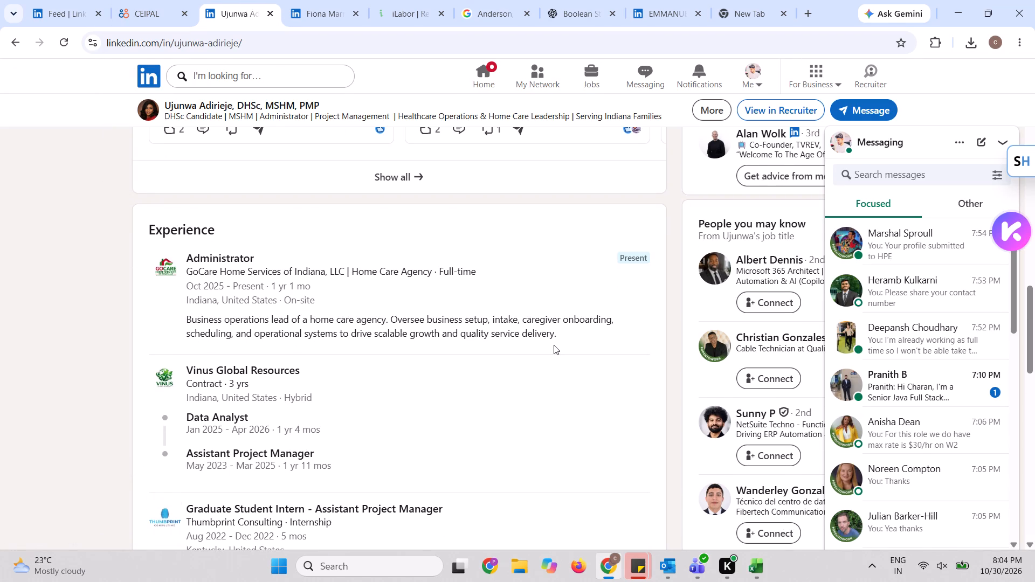
scroll(554, 345, down, 2)
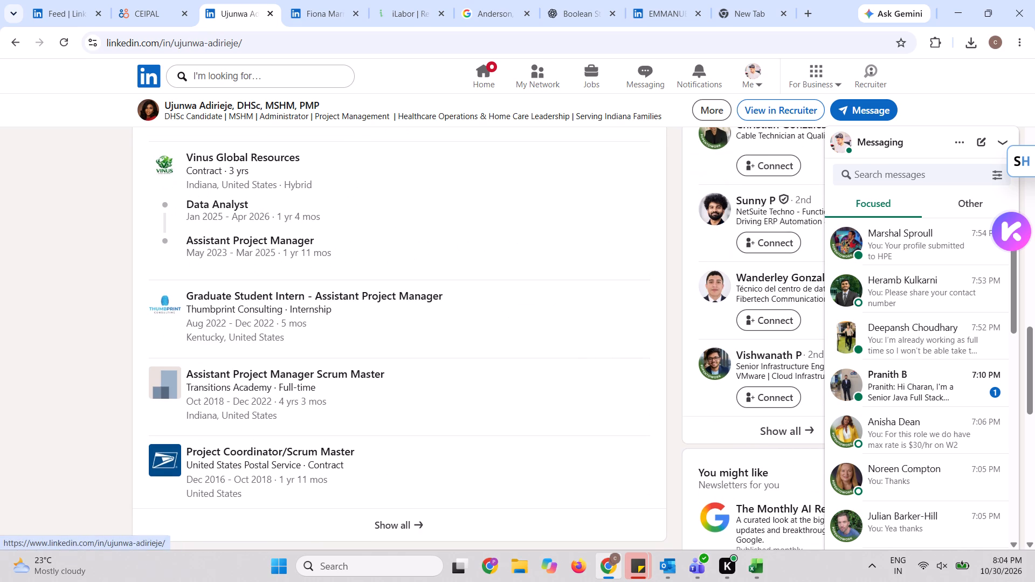
scroll(330, 258, down, 4)
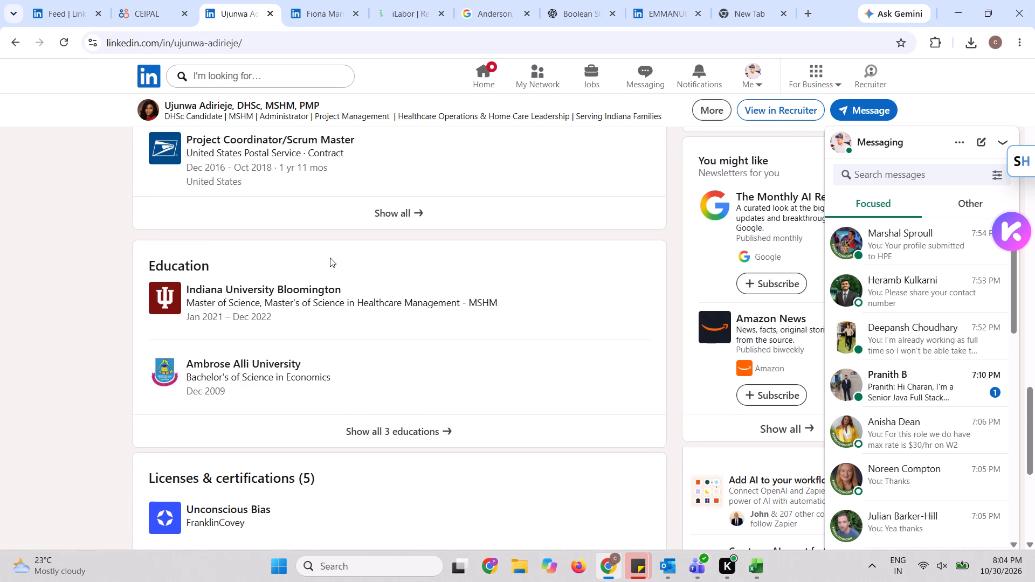
From the CEIPAL Dice results, look up the Technical Project Manager at CRIO by name on LinkedIn and open the matching profile.
click(160, 0)
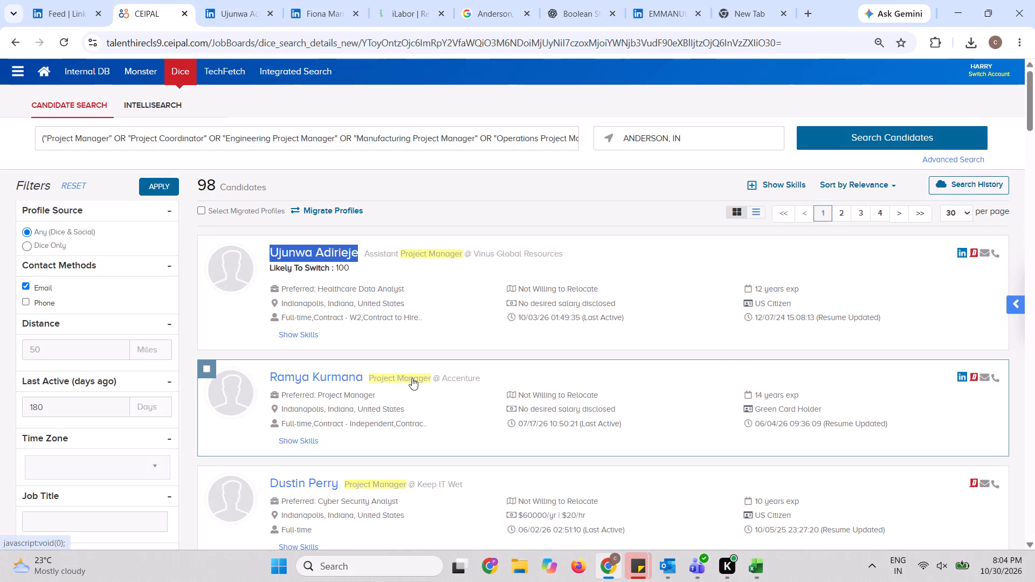
scroll(412, 378, down, 2)
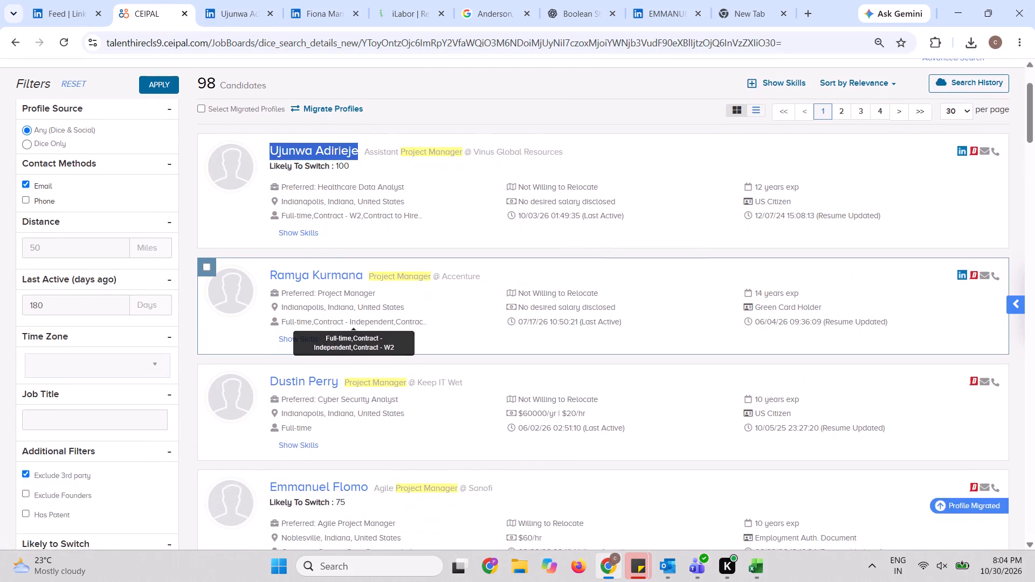
scroll(412, 378, down, 2)
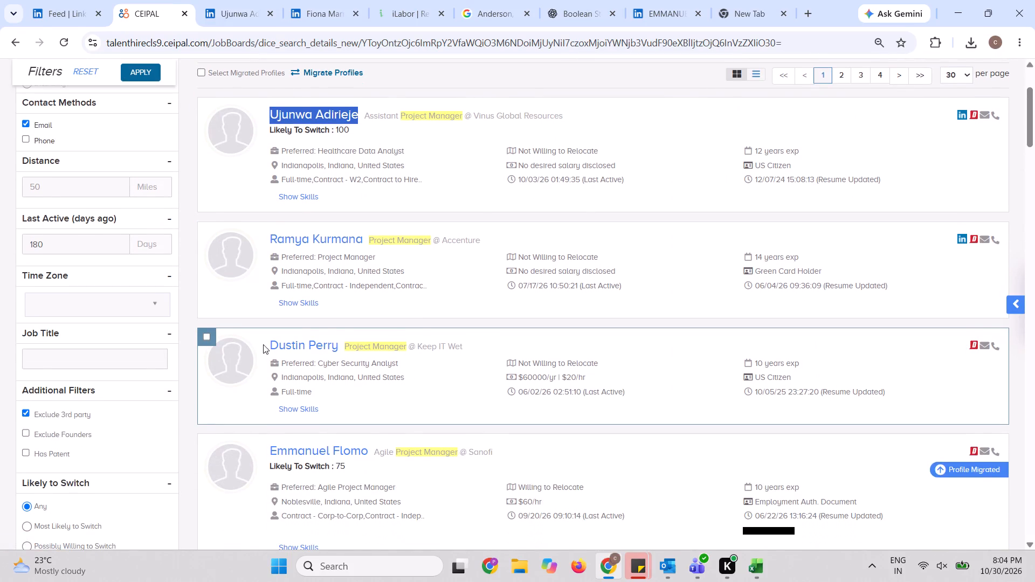
scroll(252, 342, down, 3)
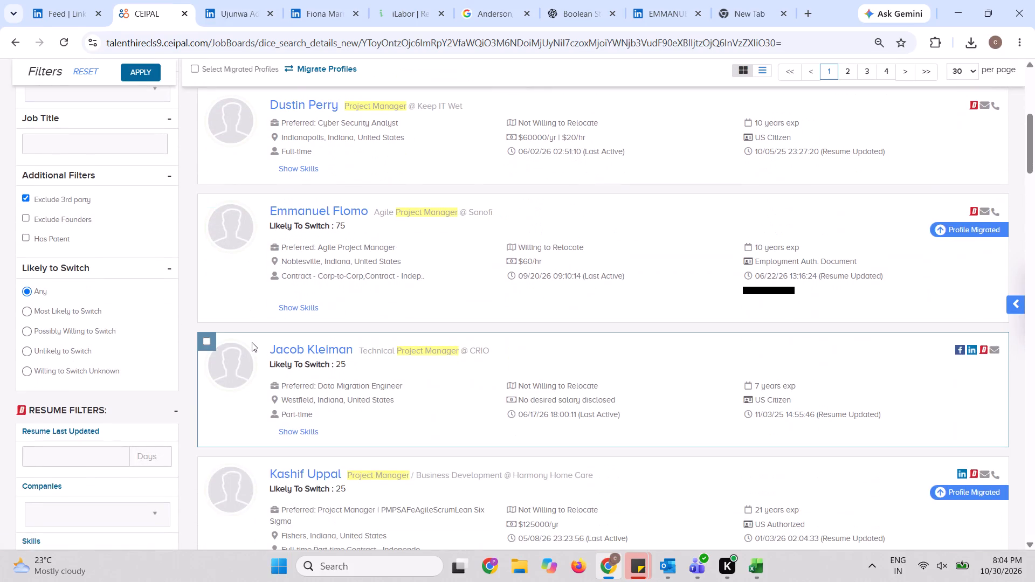
drag(252, 342, 353, 348)
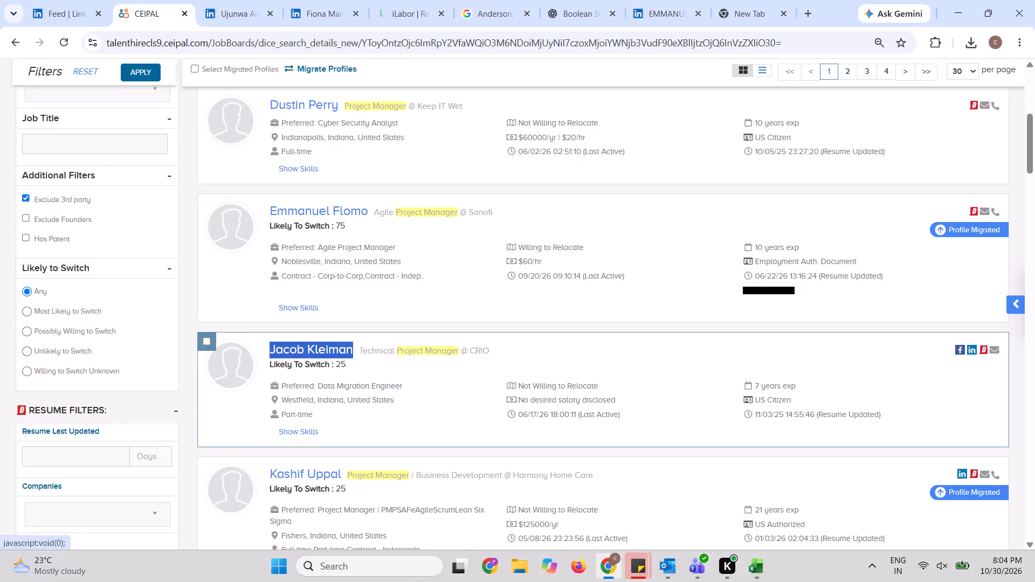
drag(353, 348, 353, 348)
key(ctrl+c)
key(ctrl+c)
click(278, 0)
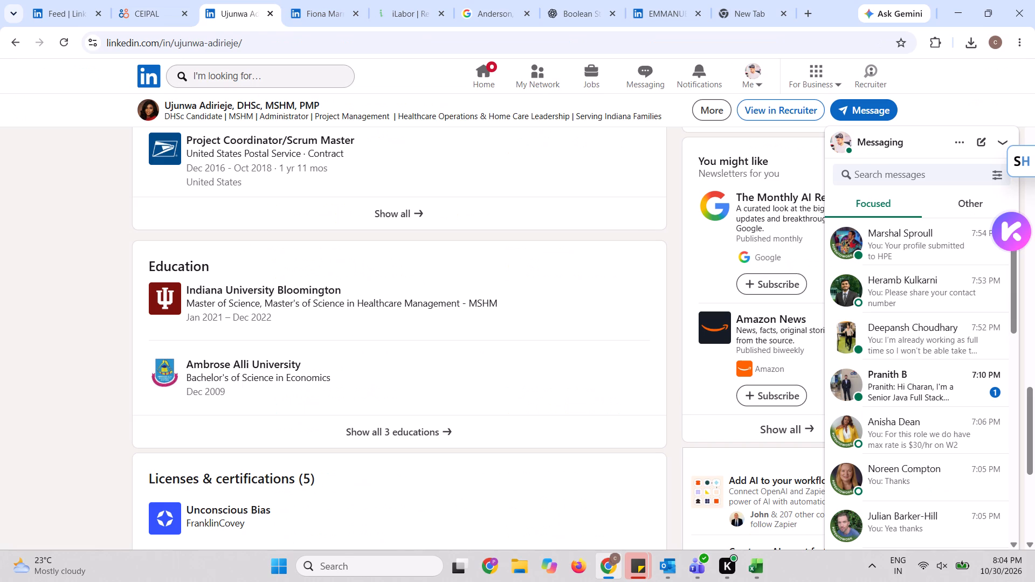
click(259, 78)
key(ctrl+v)
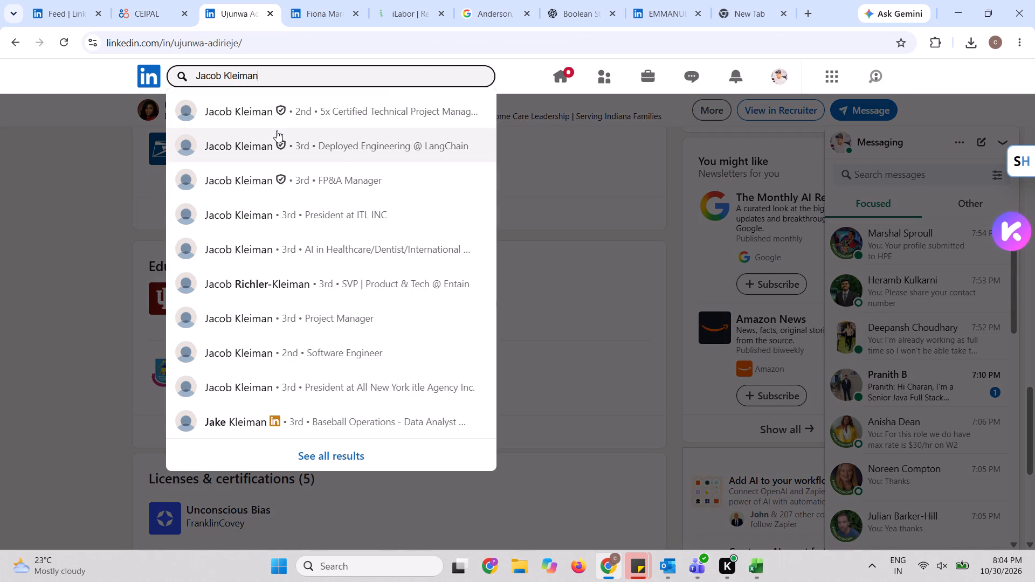
click(270, 119)
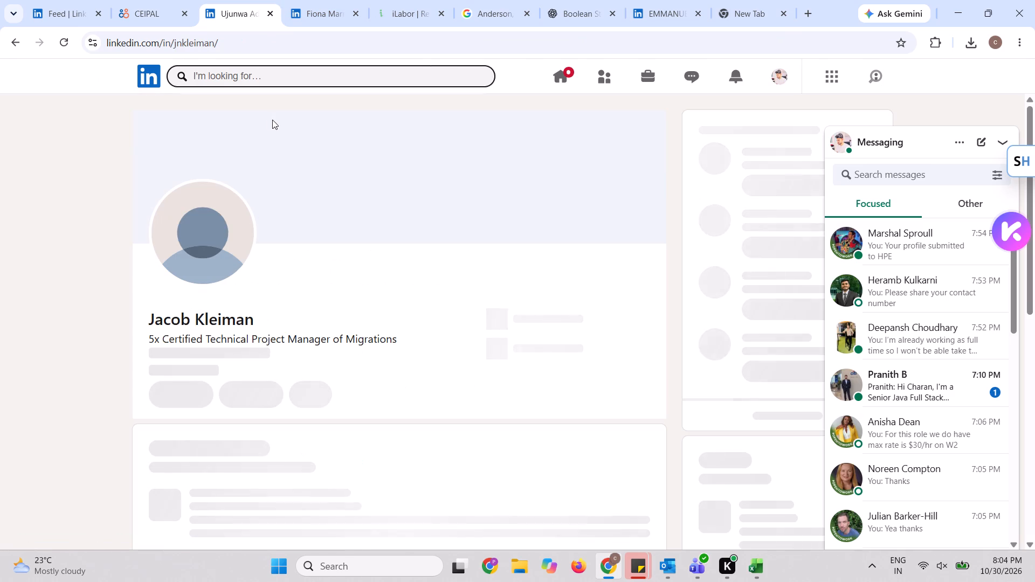
Examine the CRIO candidate's LinkedIn profile, from the summary through the full work experience.
scroll(445, 298, down, 1)
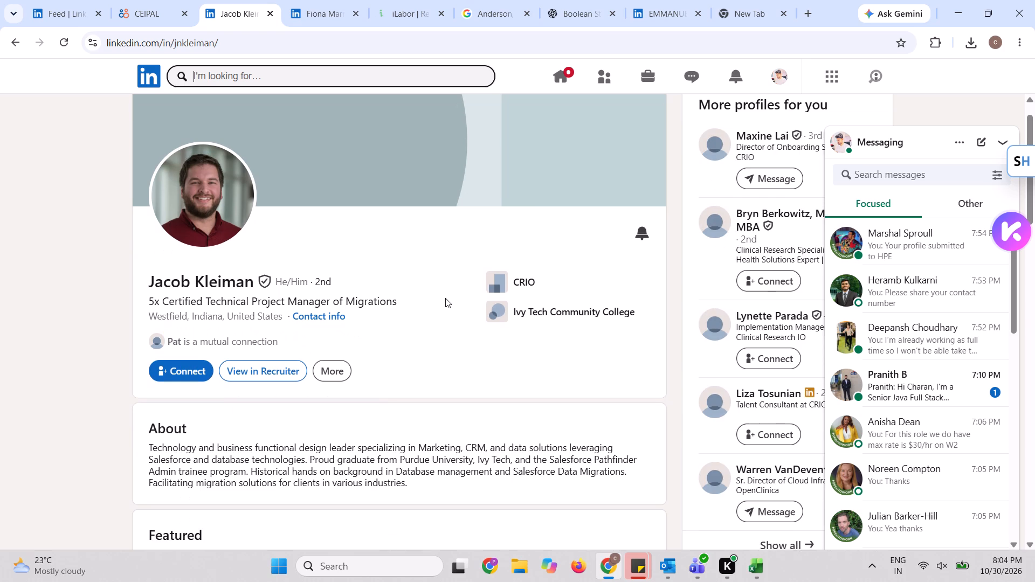
scroll(445, 298, down, 5)
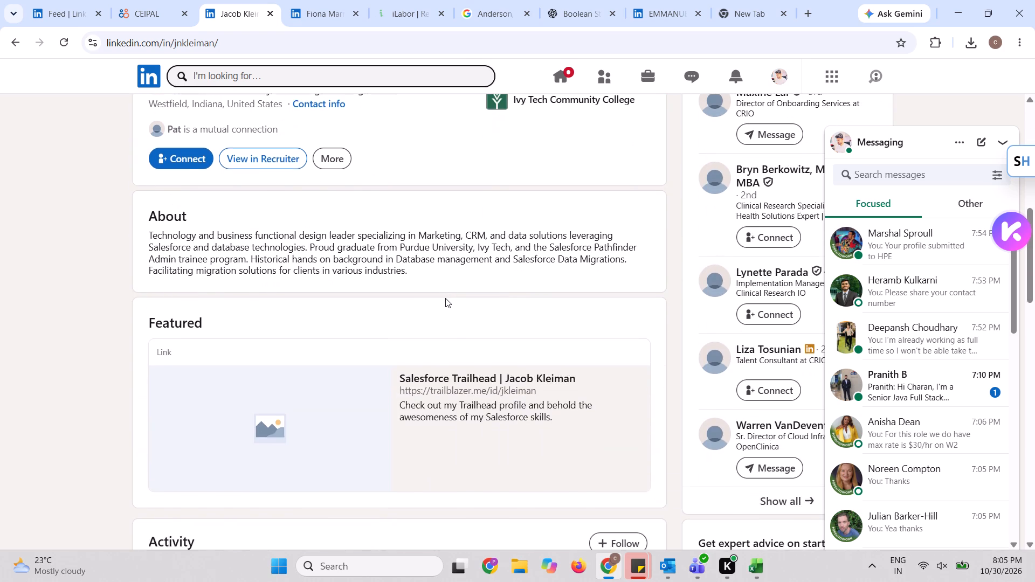
scroll(445, 298, down, 5)
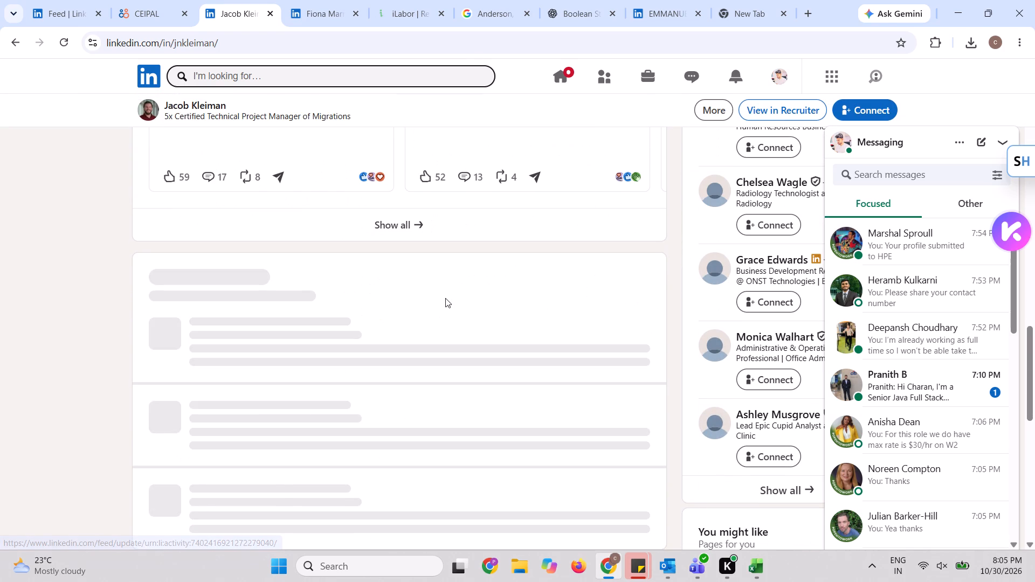
scroll(445, 298, down, 4)
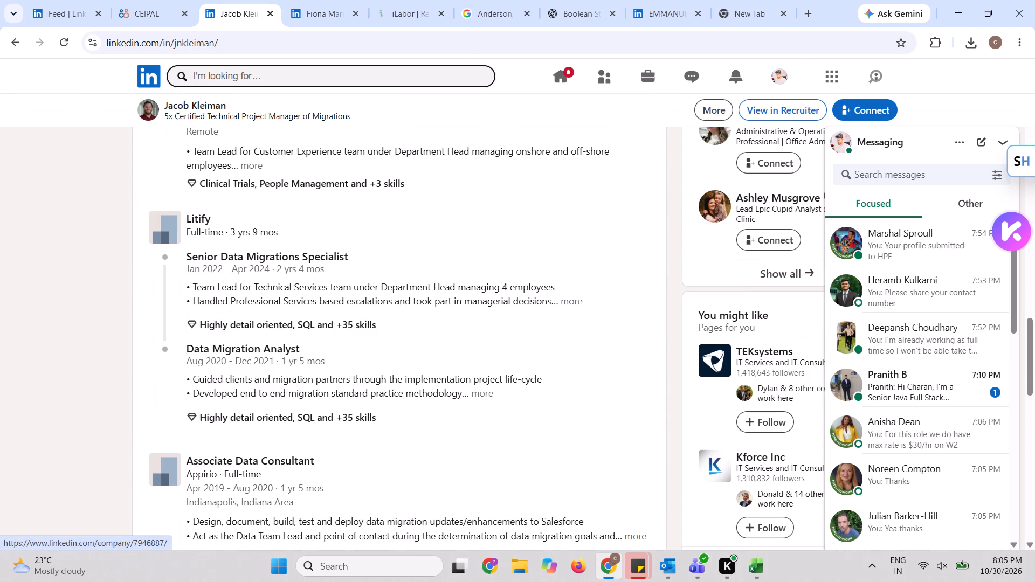
scroll(445, 298, down, 6)
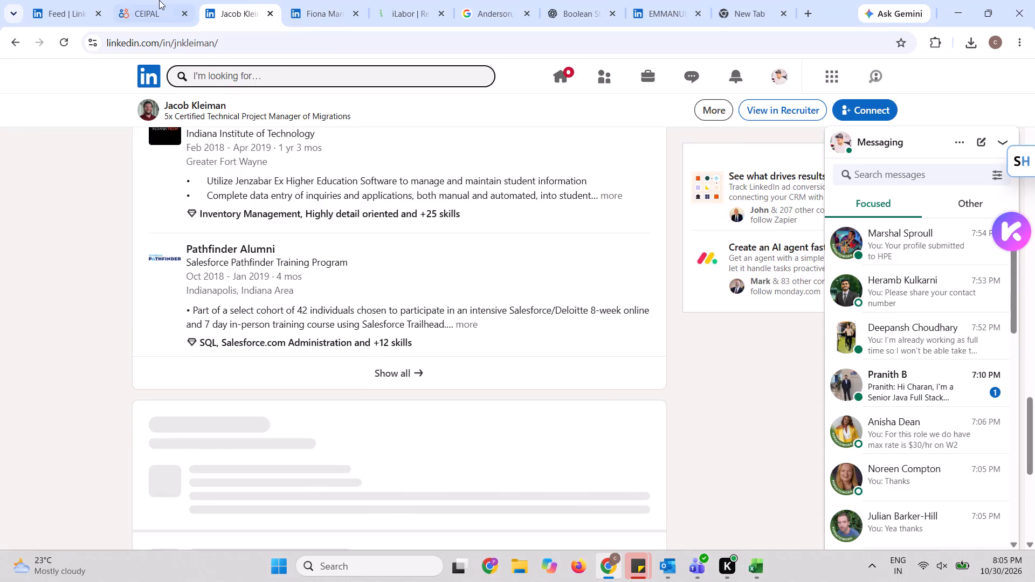
Review further project manager candidates in CEIPAL's Dice results, comparing their roles, employers, locations and work preferences.
click(157, 2)
scroll(240, 286, down, 3)
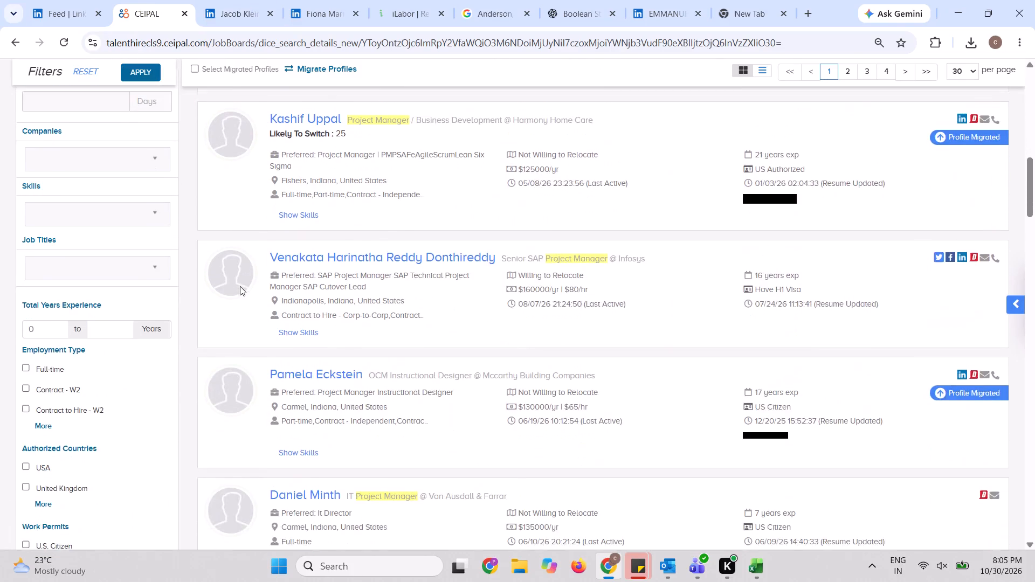
scroll(240, 286, down, 5)
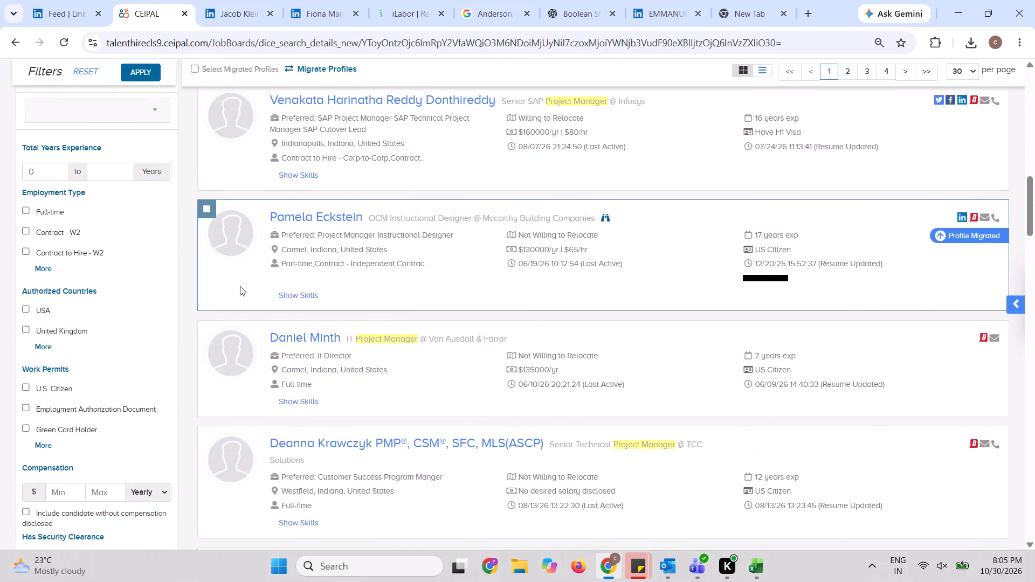
scroll(240, 286, down, 2)
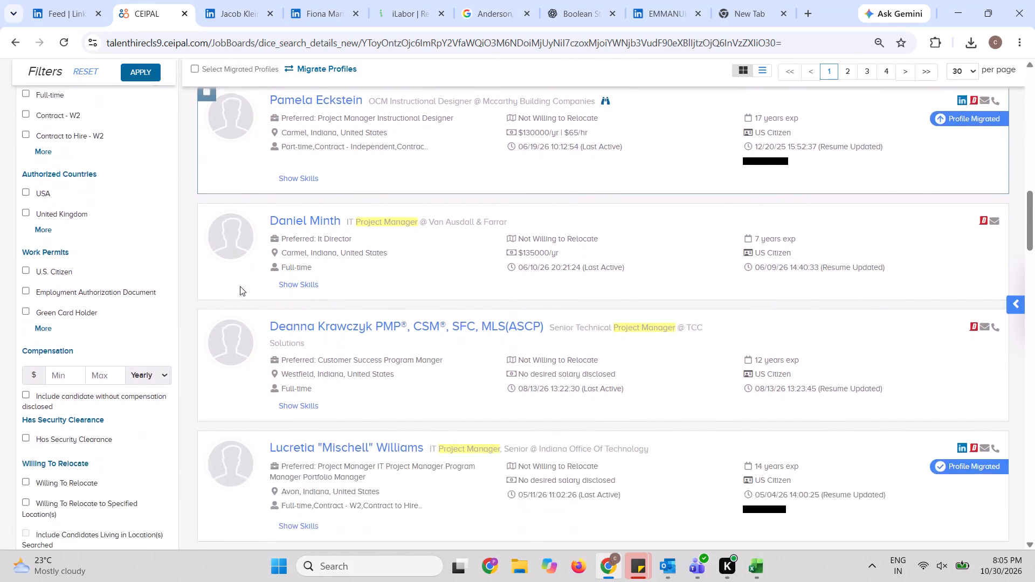
scroll(240, 286, down, 3)
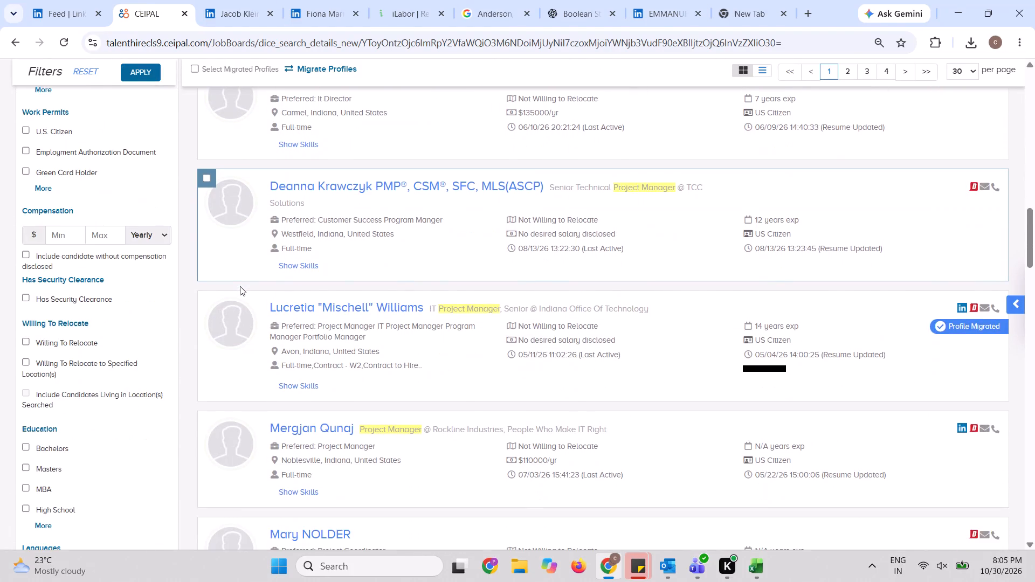
scroll(240, 286, down, 2)
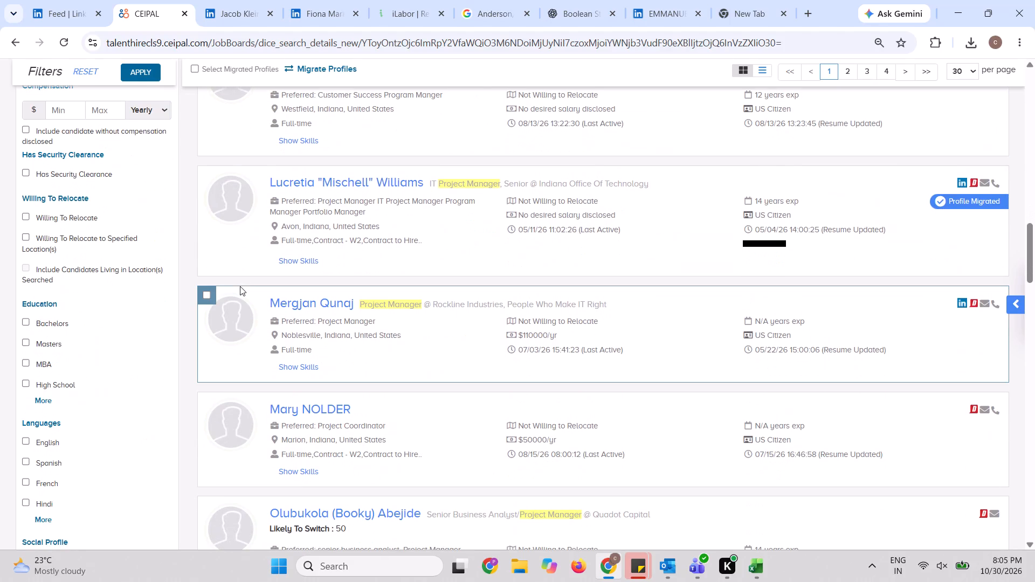
scroll(240, 286, down, 1)
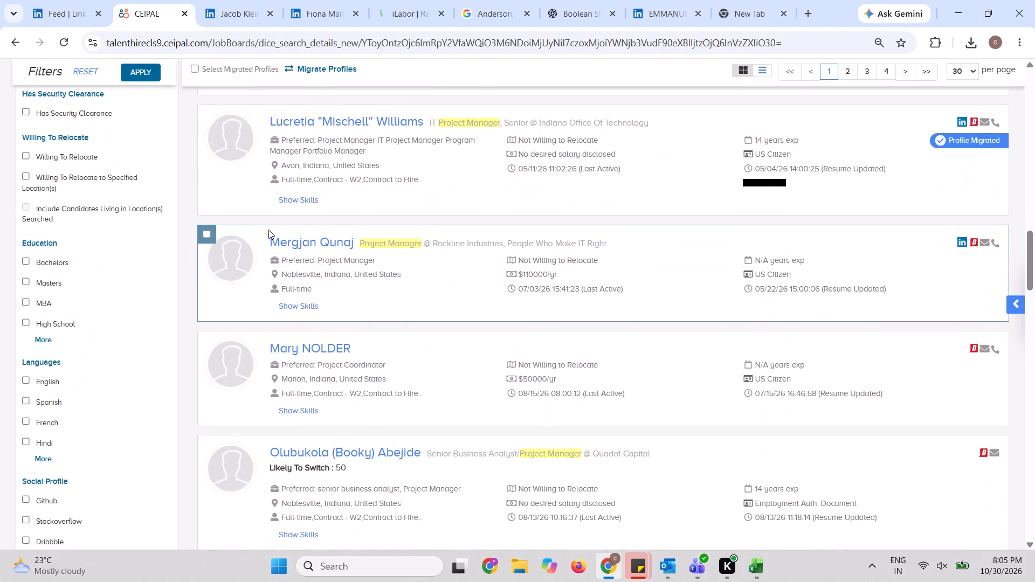
Look up the Project Manager at Rockline Industries by name on LinkedIn and open the matching profile.
drag(265, 235, 355, 246)
key(c)
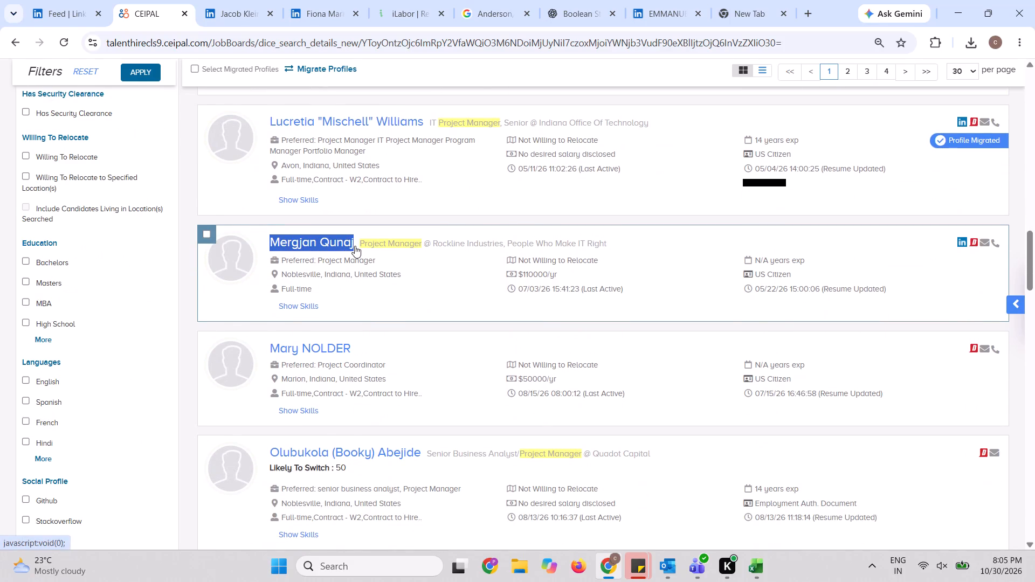
key(ctrl+c)
key(ctrl+c)
click(276, 0)
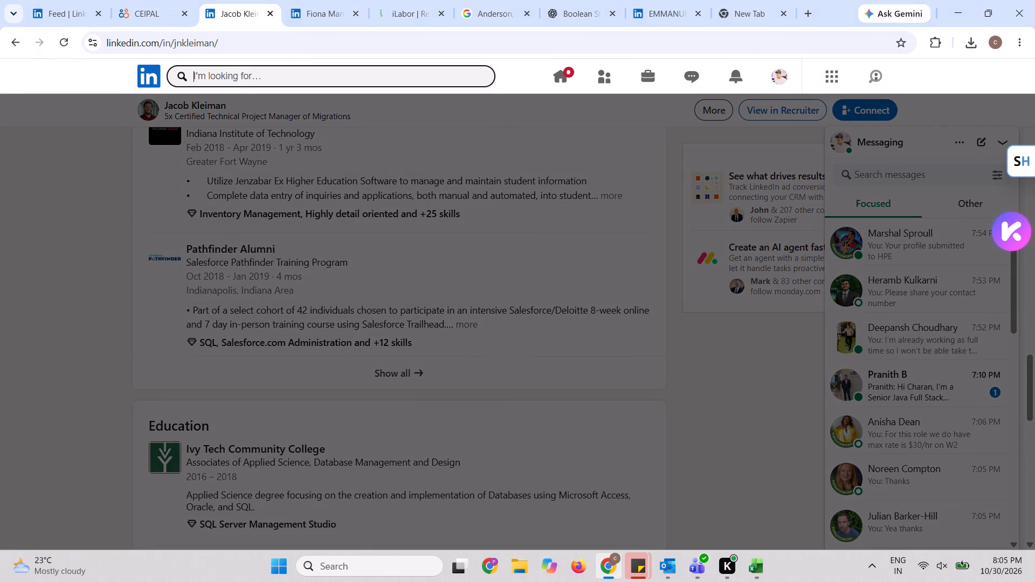
key(ctrl+v)
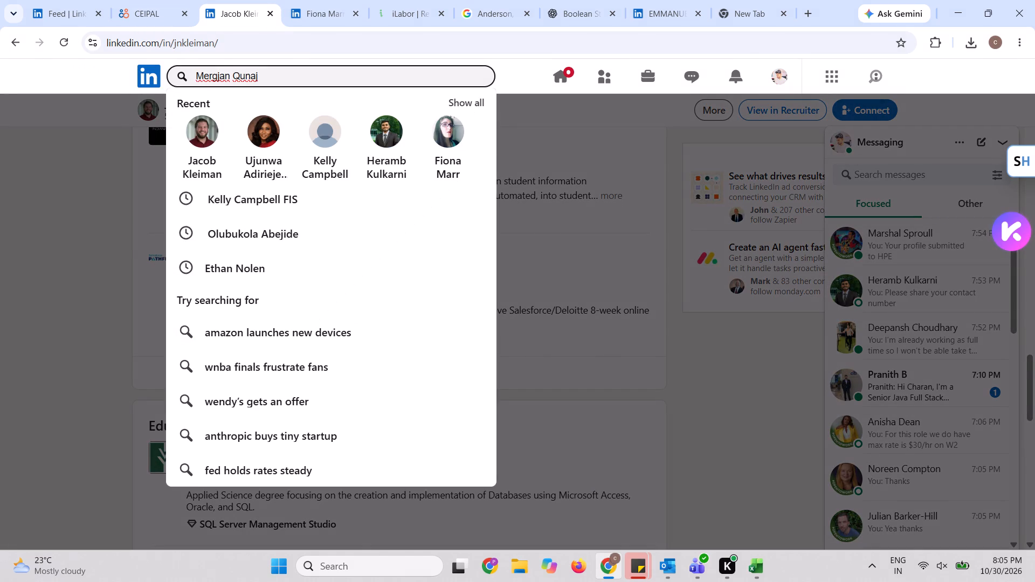
click(278, 94)
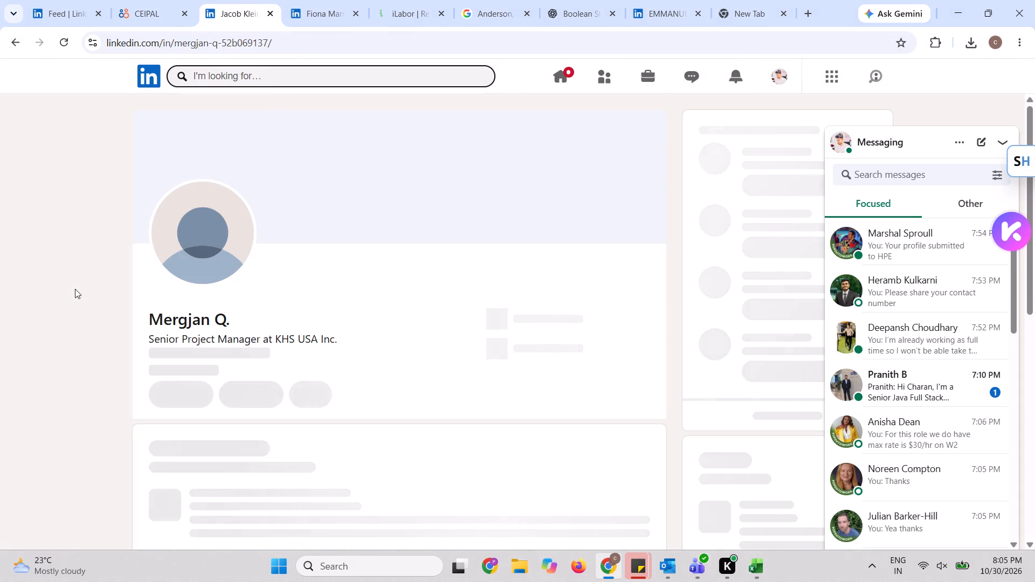
Examine the Rockline Industries candidate's LinkedIn profile from the summary through the work experience, and return to the CEIPAL Dice results.
click(75, 289)
scroll(75, 289, down, 4)
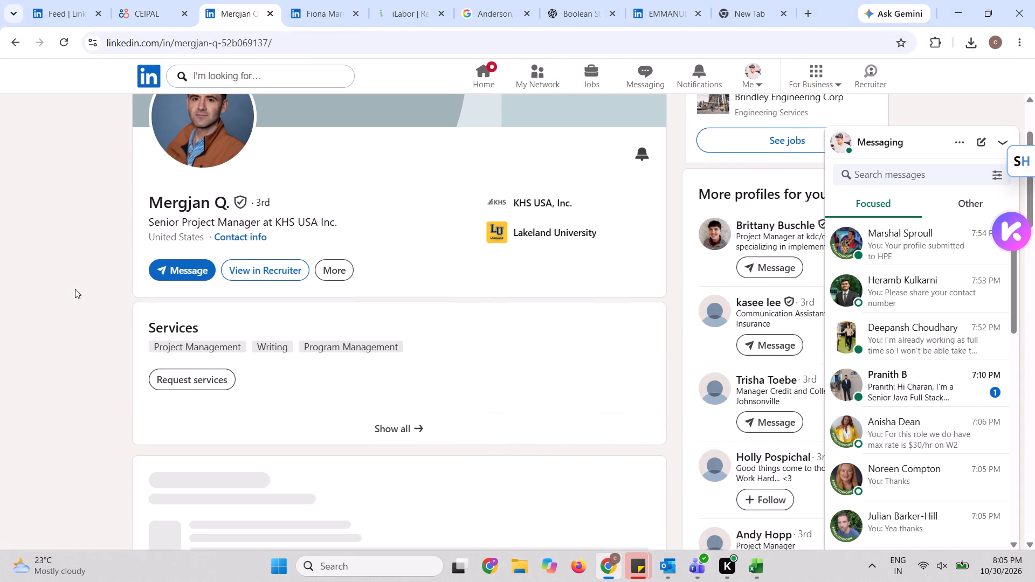
scroll(75, 289, down, 7)
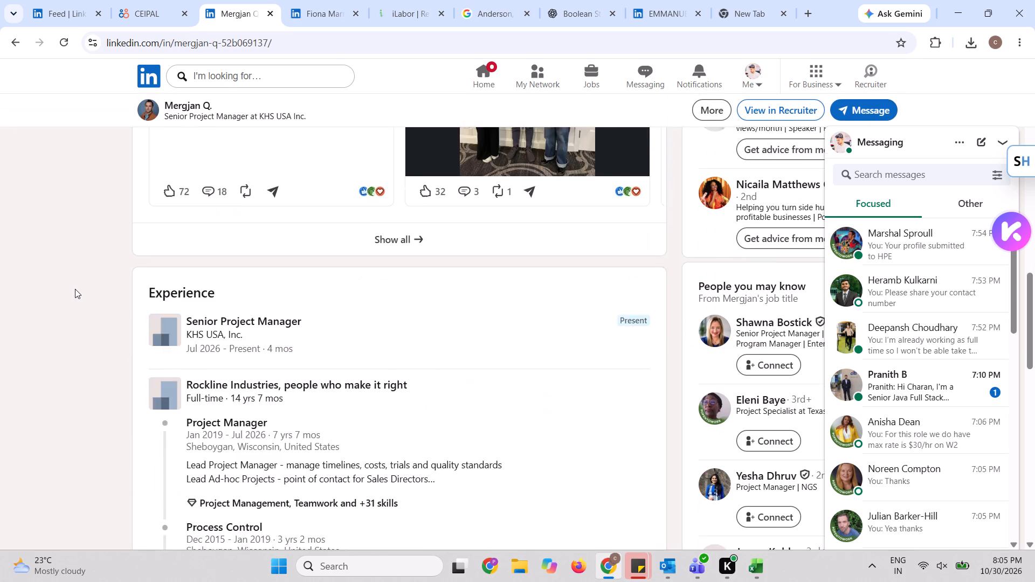
scroll(75, 289, down, 4)
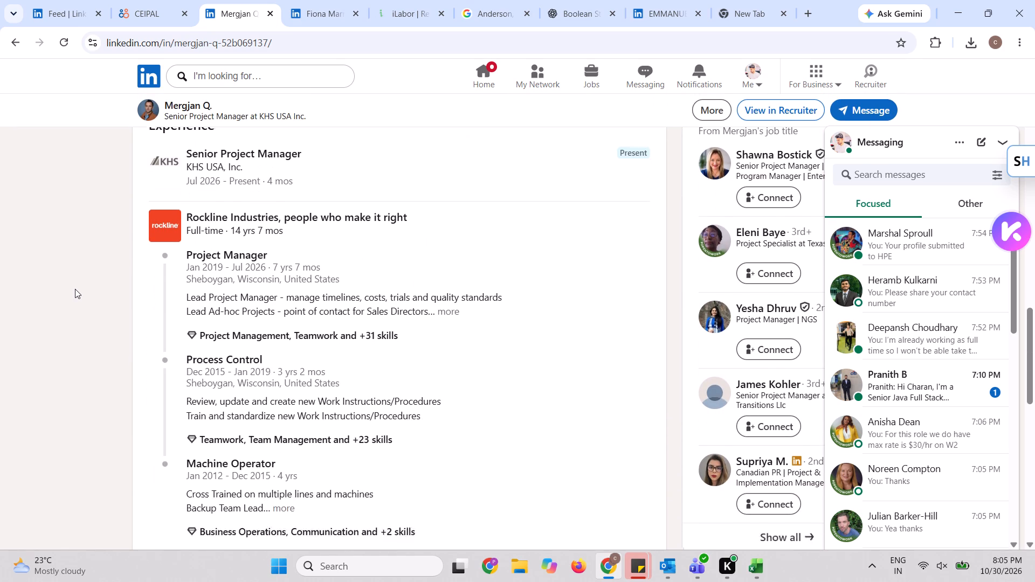
scroll(75, 289, down, 2)
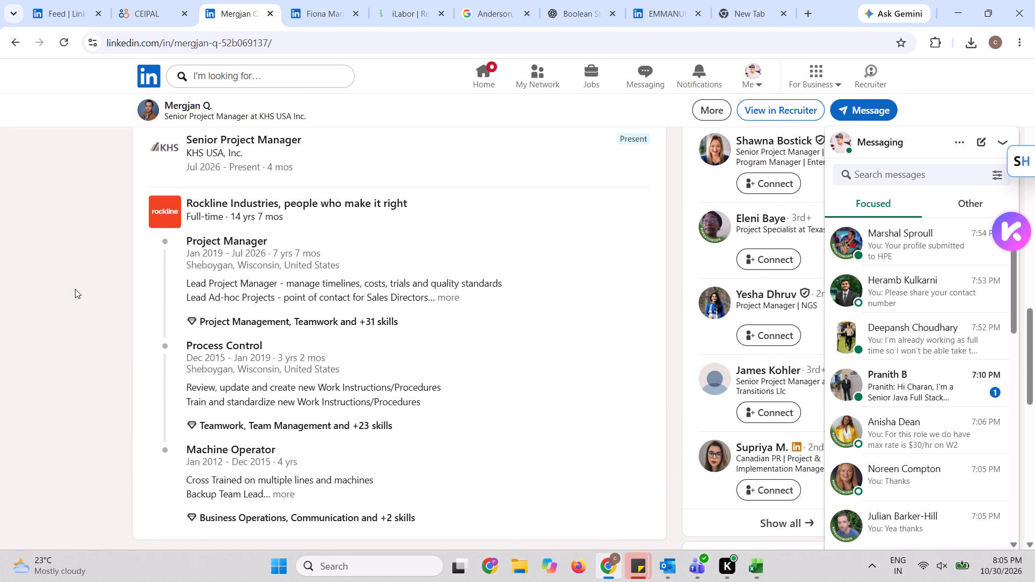
click(191, 1)
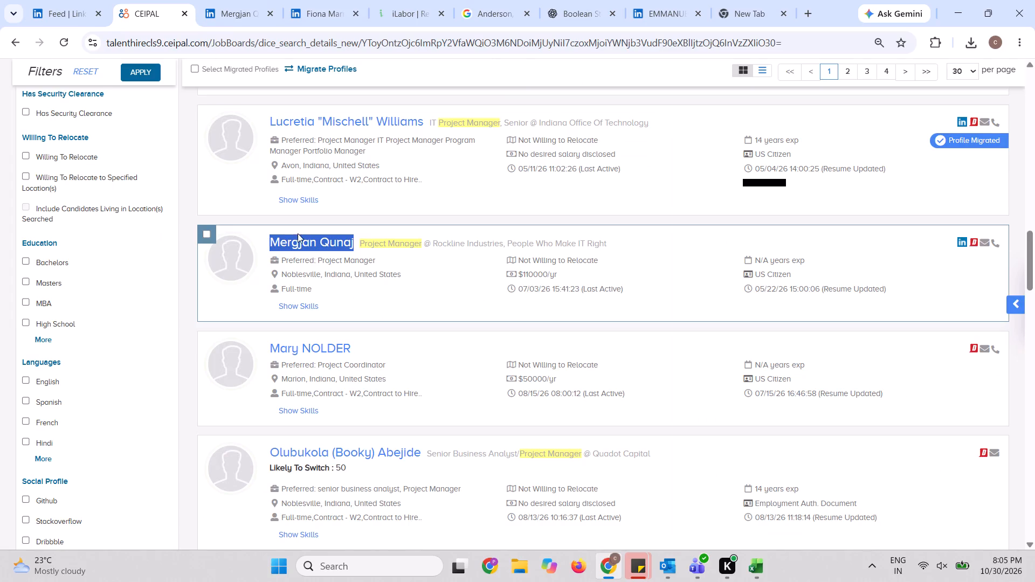
Open the Rockline Industries project manager's profile from the Dice results to migrate it into CEIPAL, and return to the results list.
click(301, 240)
click(266, 2)
click(172, 3)
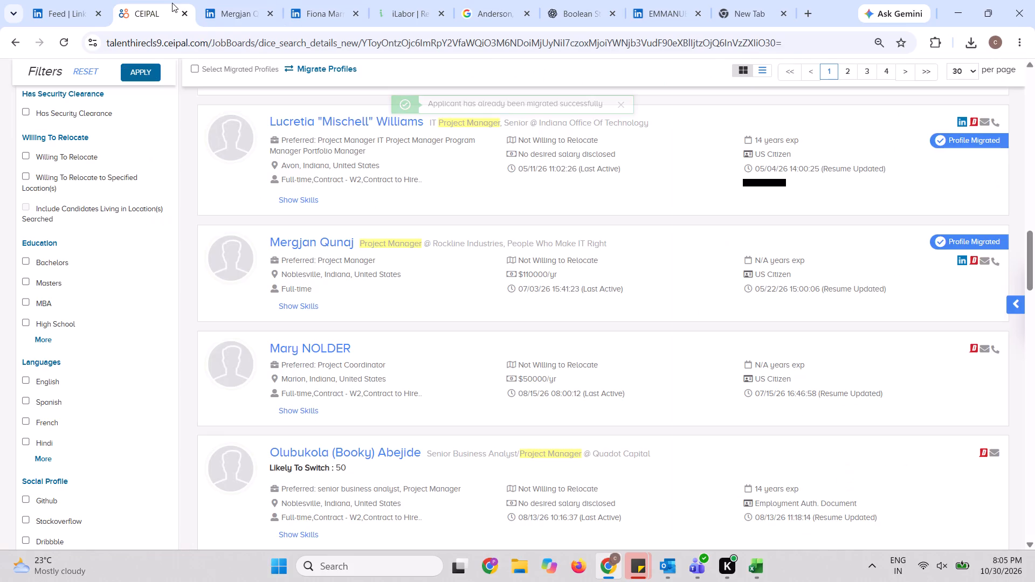
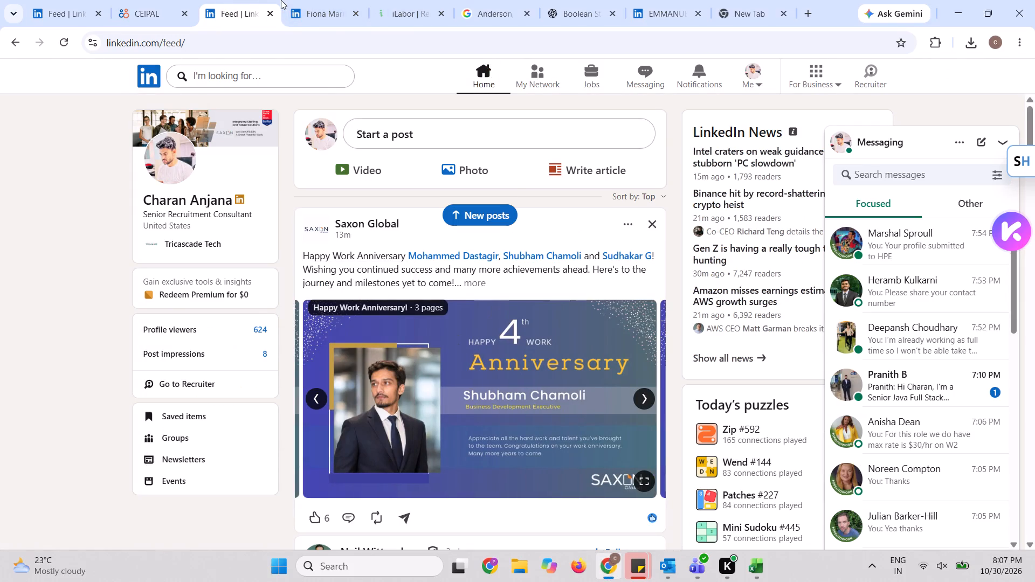
Check the open LinkedIn profile page, and return to the Rockline Industries candidate's resume record in CEIPAL.
click(342, 0)
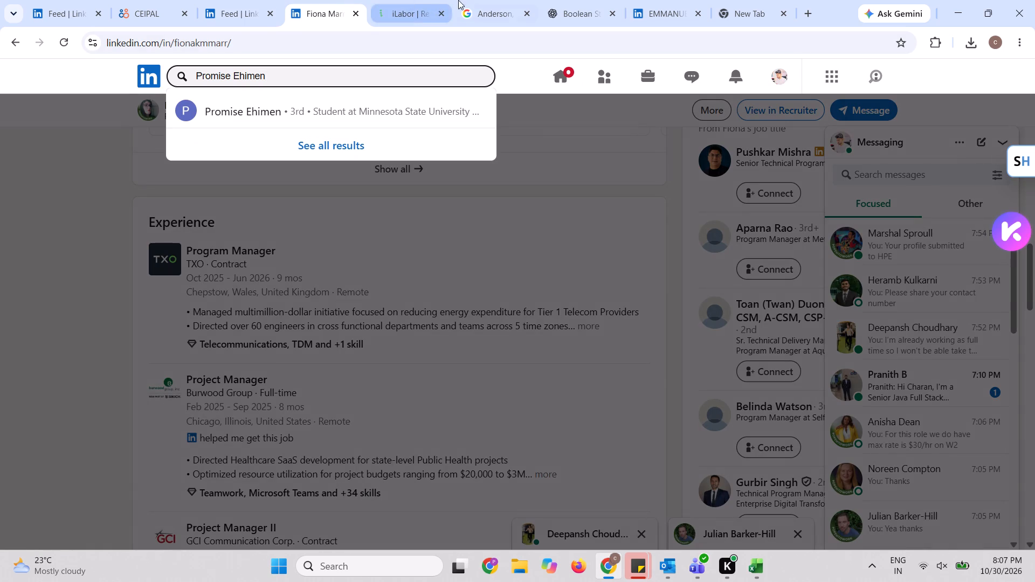
click(135, 0)
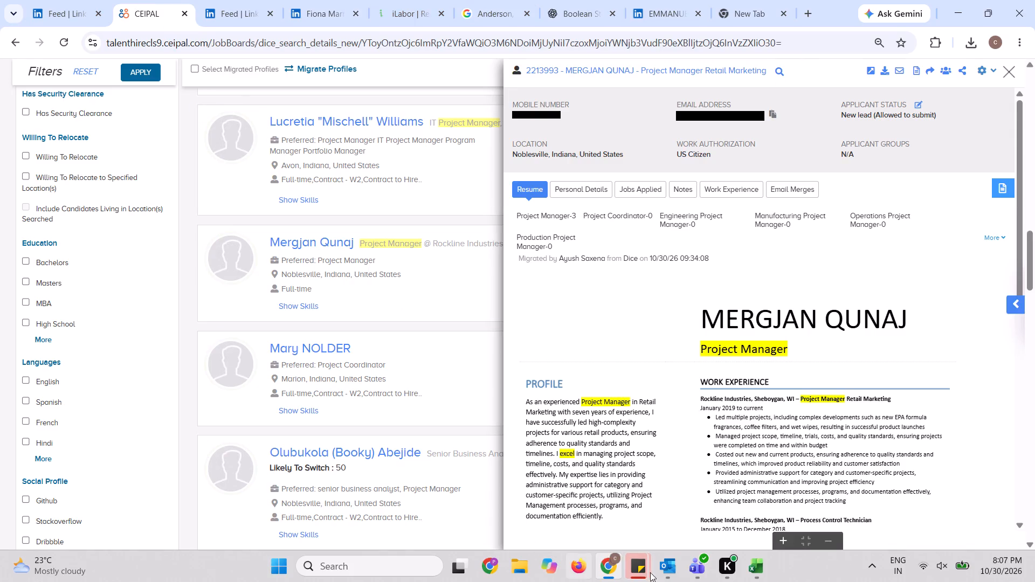
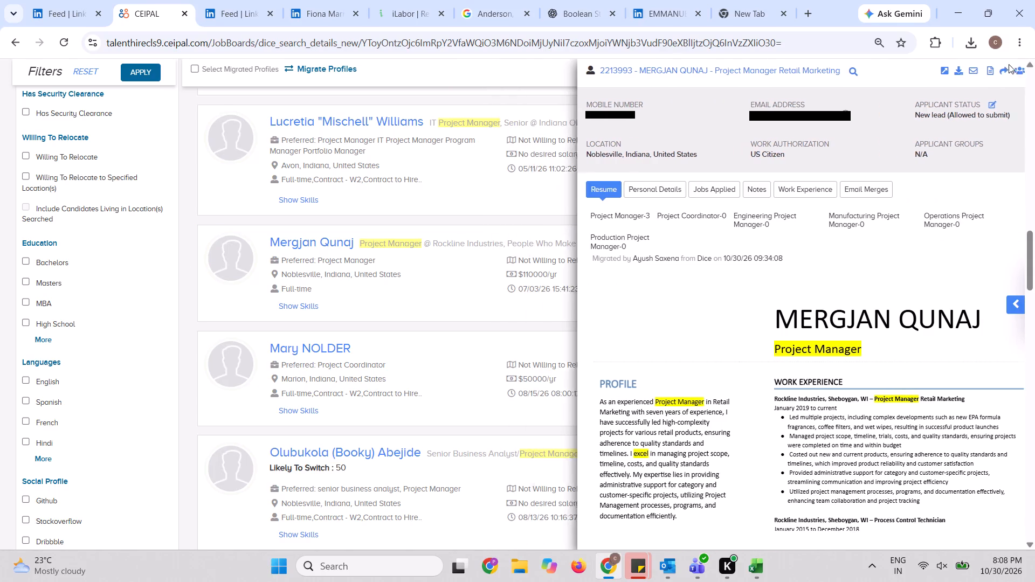
Review the candidates listed after the Rockline Industries project manager in the Dice results, comparing roles, locations and work preferences.
scroll(299, 260, down, 1)
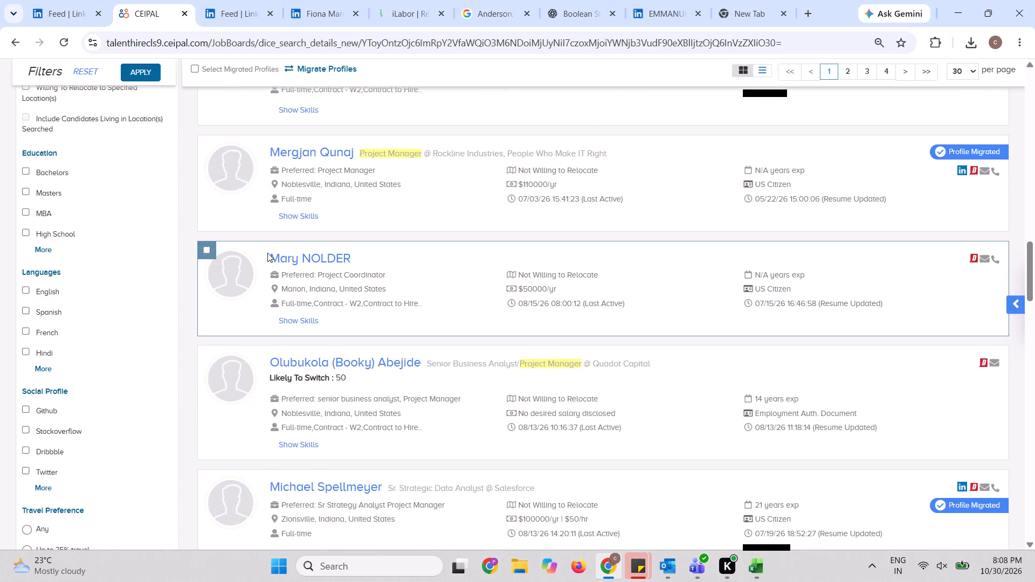
Look up the Project Coordinator candidate from Marion, Indiana by name on LinkedIn and examine the matching profile's work experience.
drag(259, 259, 377, 258)
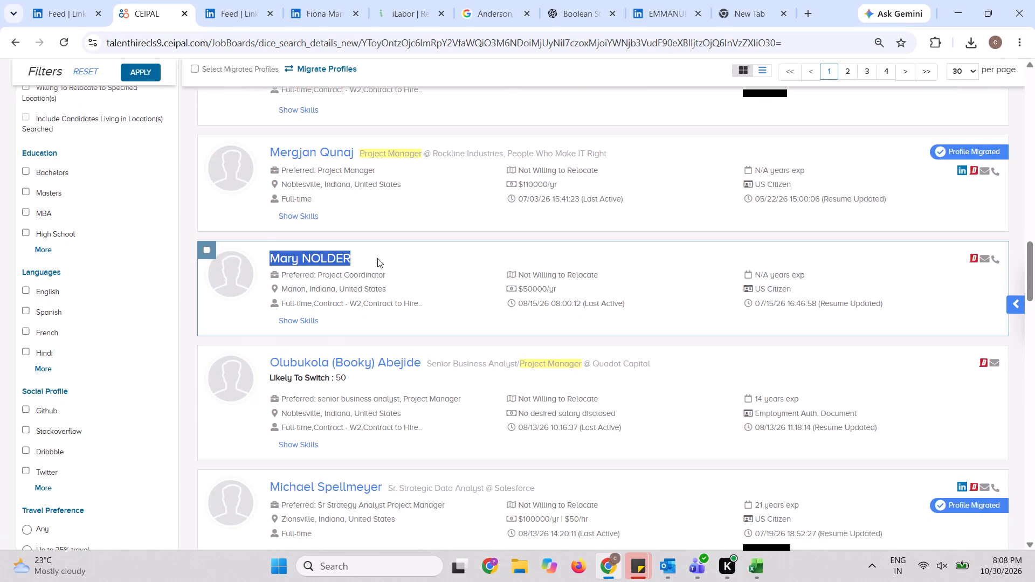
key(ctrl+c)
click(246, 0)
click(259, 69)
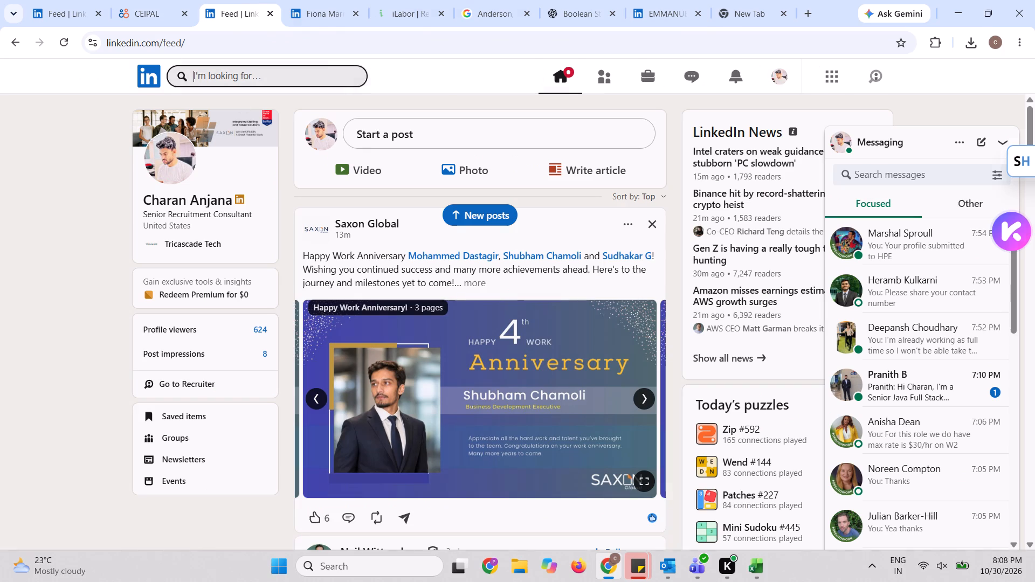
key(ctrl+v)
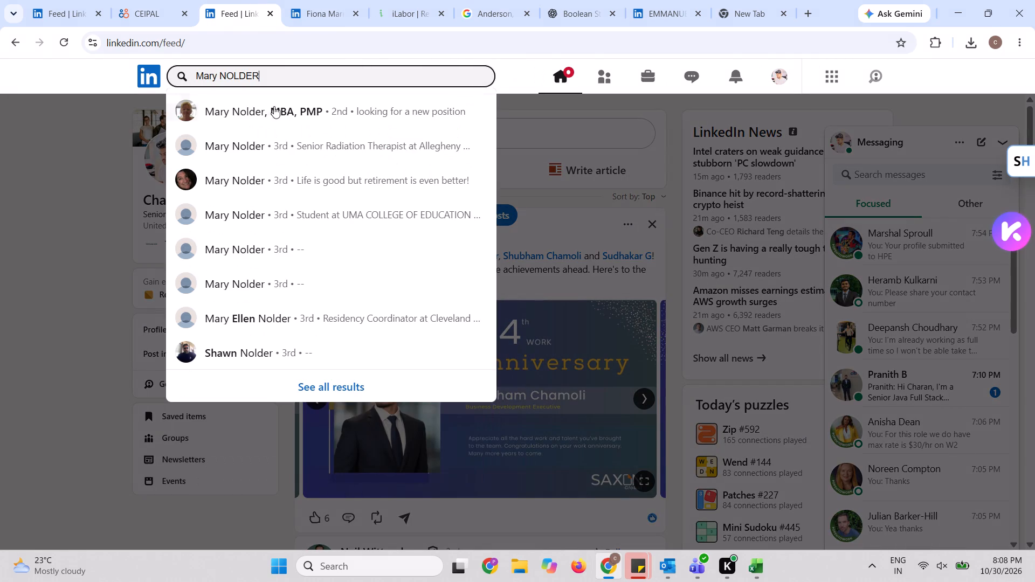
click(275, 111)
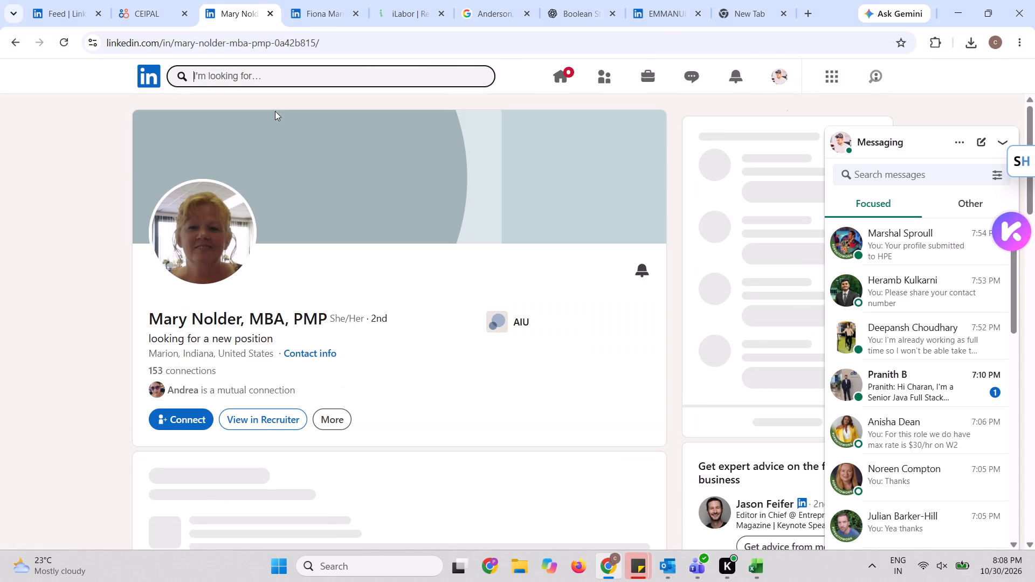
scroll(49, 348, down, 4)
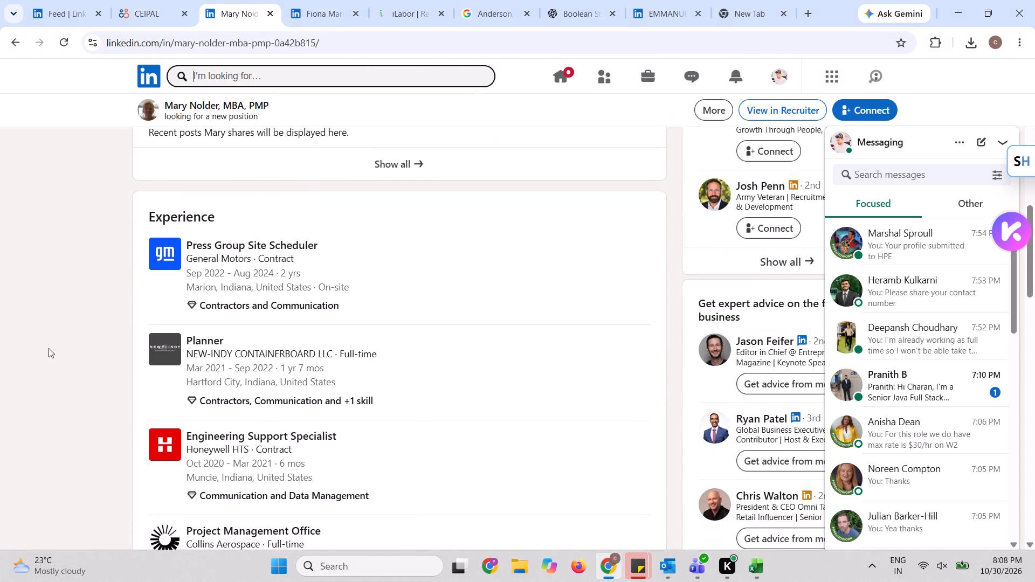
scroll(49, 348, down, 1)
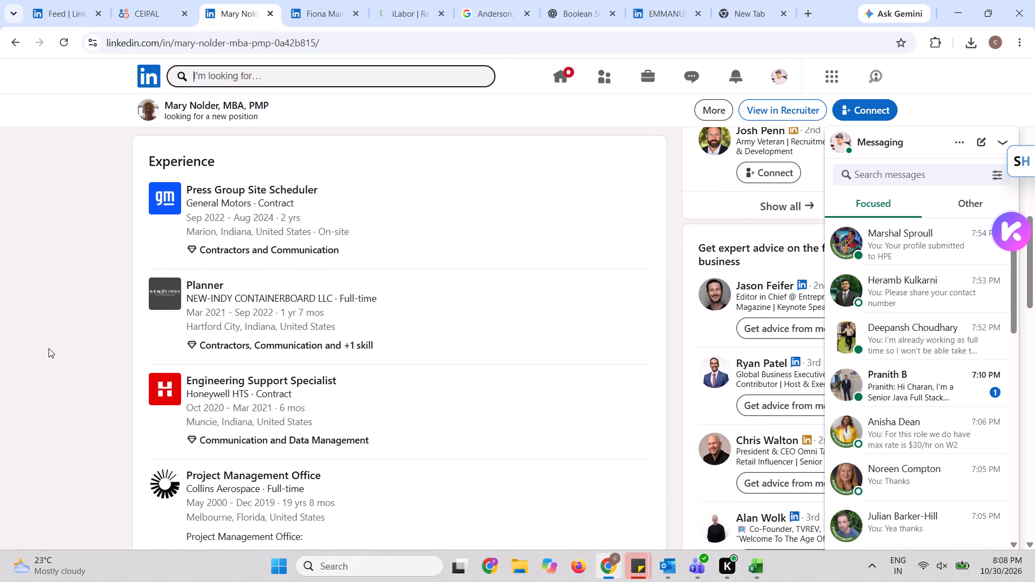
click(161, 0)
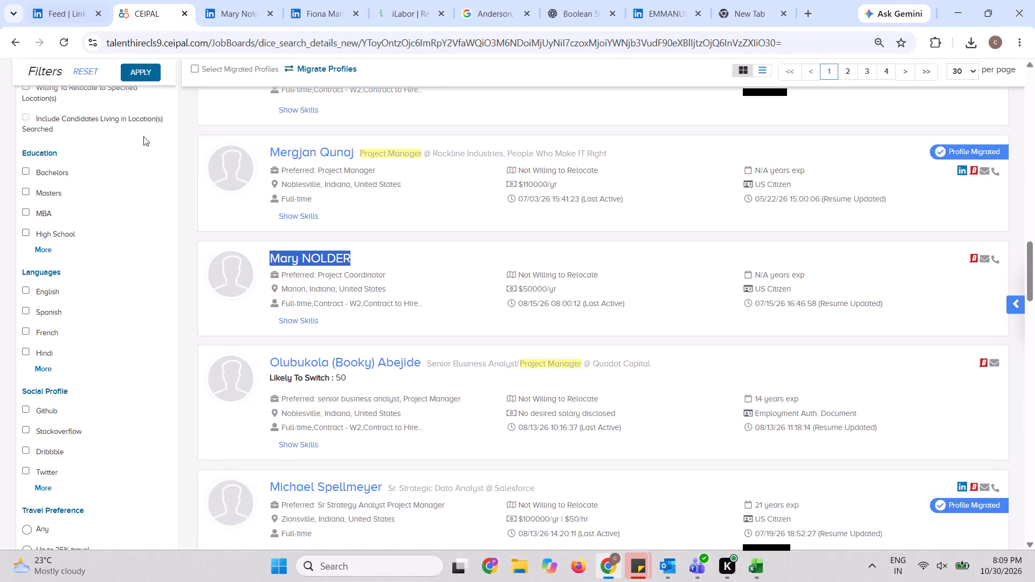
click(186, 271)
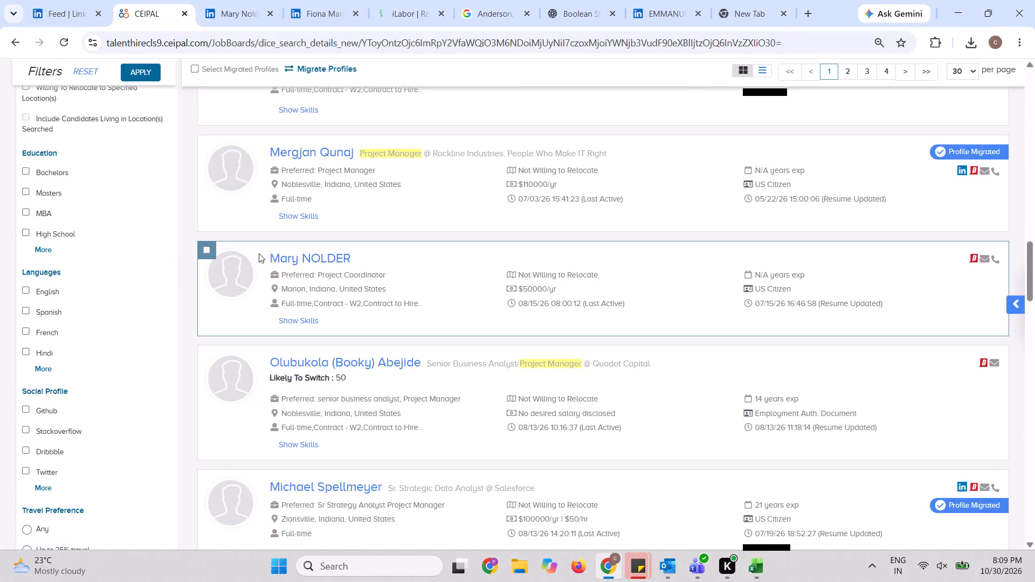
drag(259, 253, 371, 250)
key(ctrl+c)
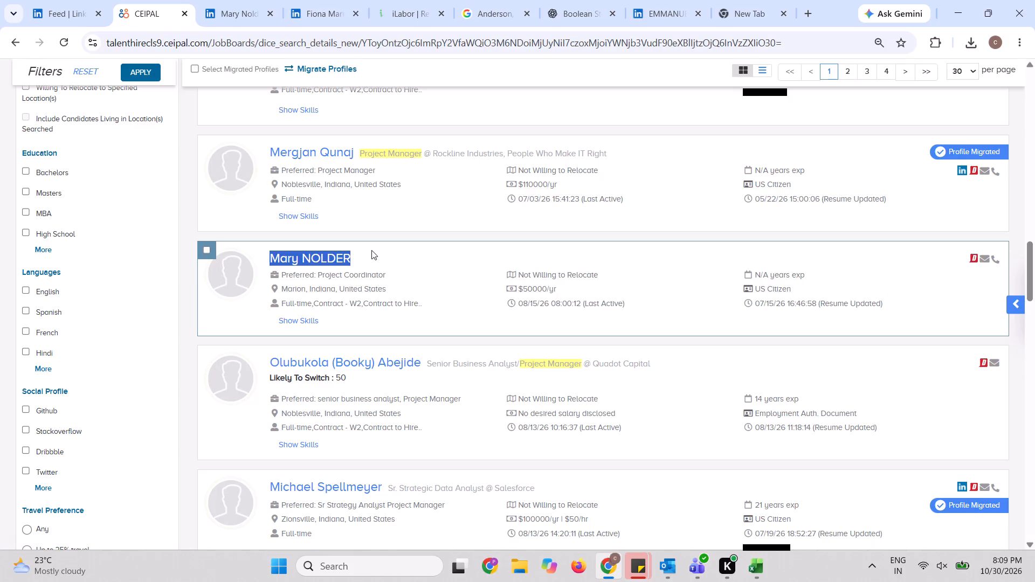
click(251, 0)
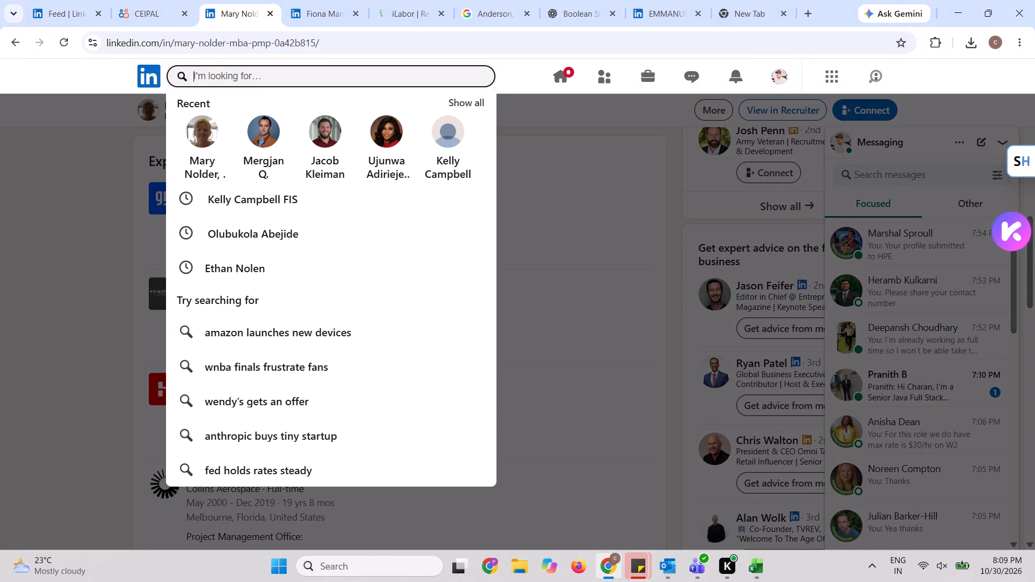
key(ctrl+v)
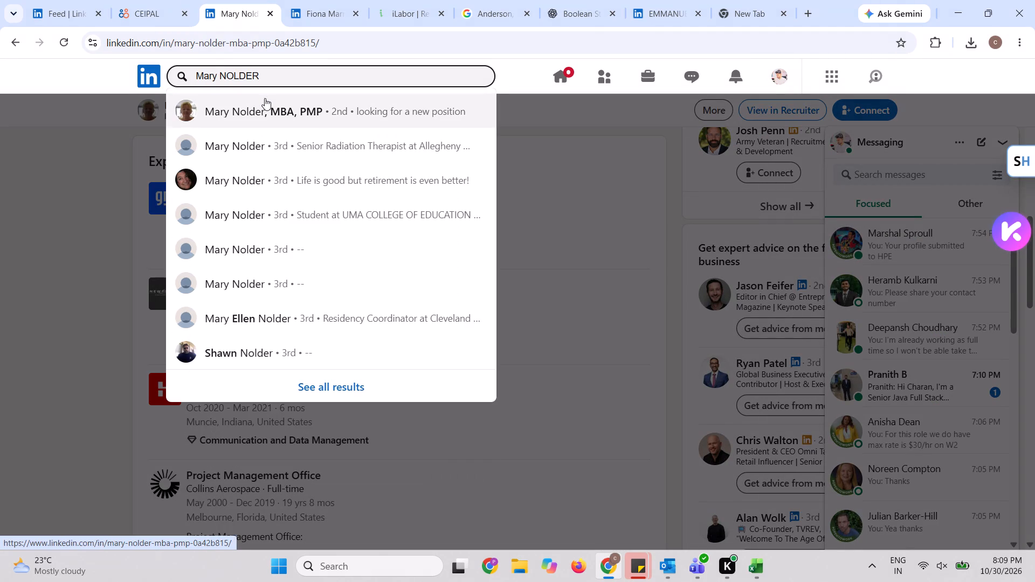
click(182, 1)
Look up the Sr. Strategic Data Analyst at Salesforce from CEIPAL's Dice results by name on LinkedIn and open the matching profile.
scroll(236, 280, down, 1)
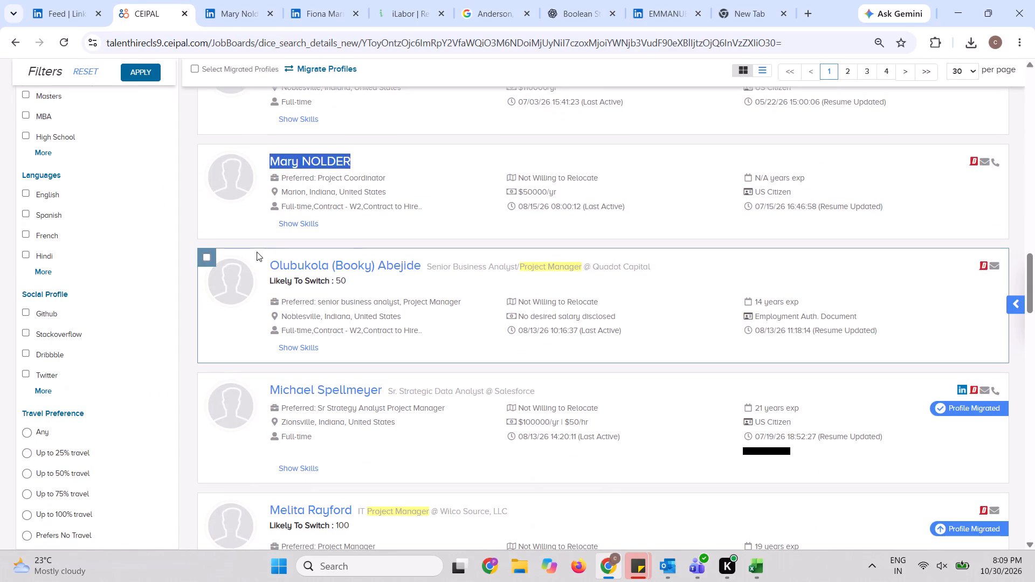
scroll(260, 261, down, 1)
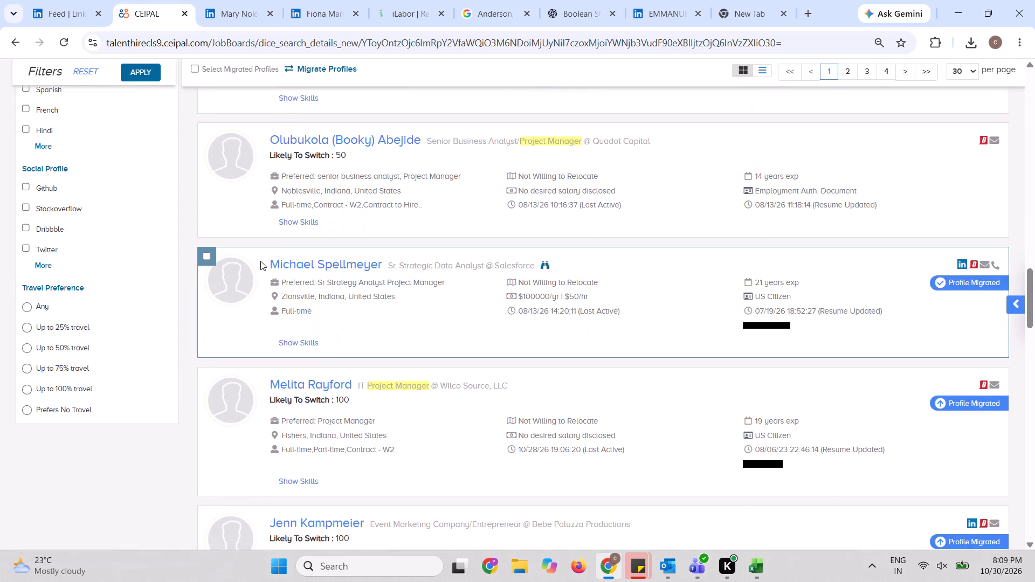
scroll(260, 261, down, 2)
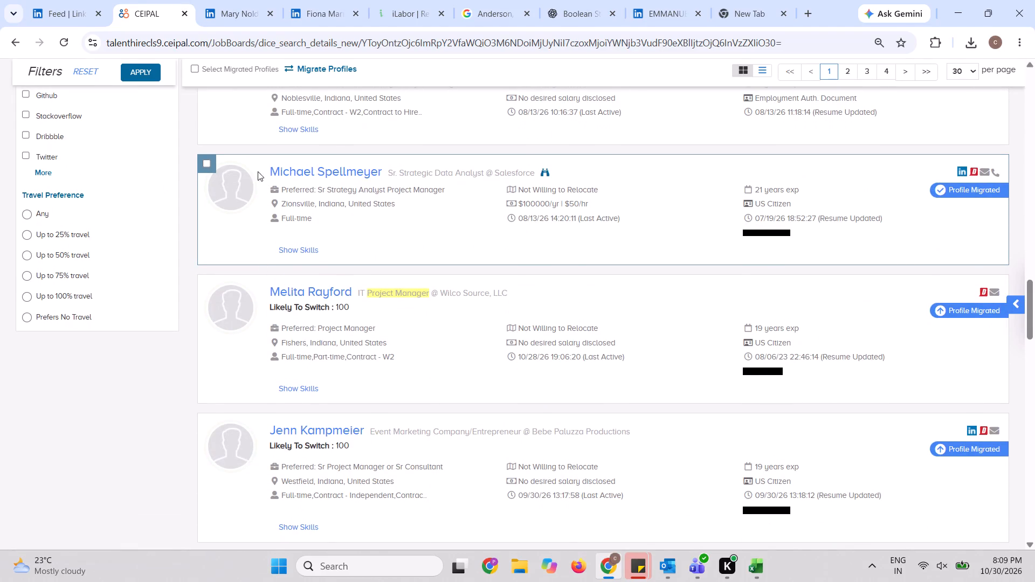
drag(257, 170, 383, 174)
key(ctrl+c)
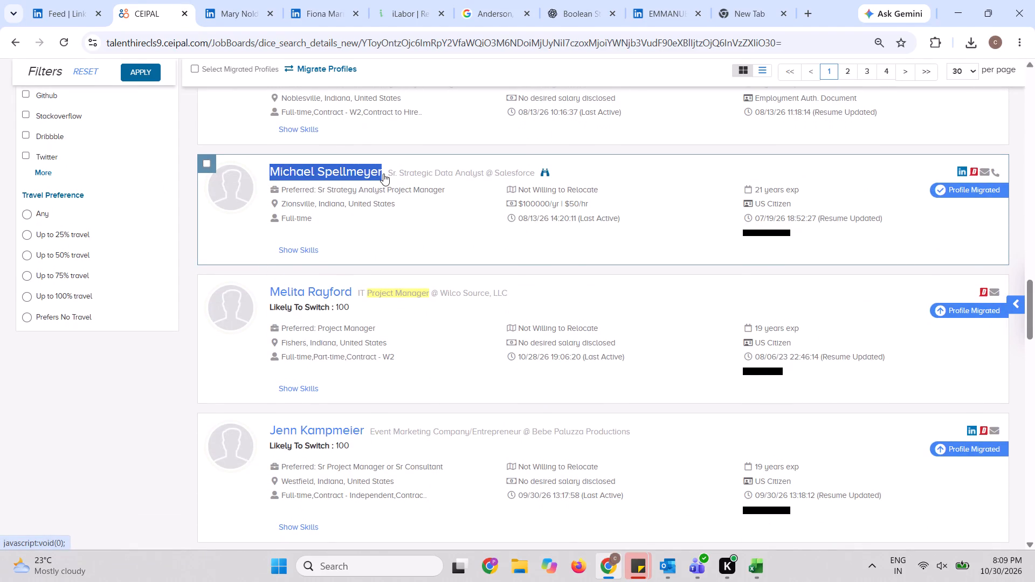
click(243, 0)
click(230, 78)
key(ctrl+a)
key(ctrl+v)
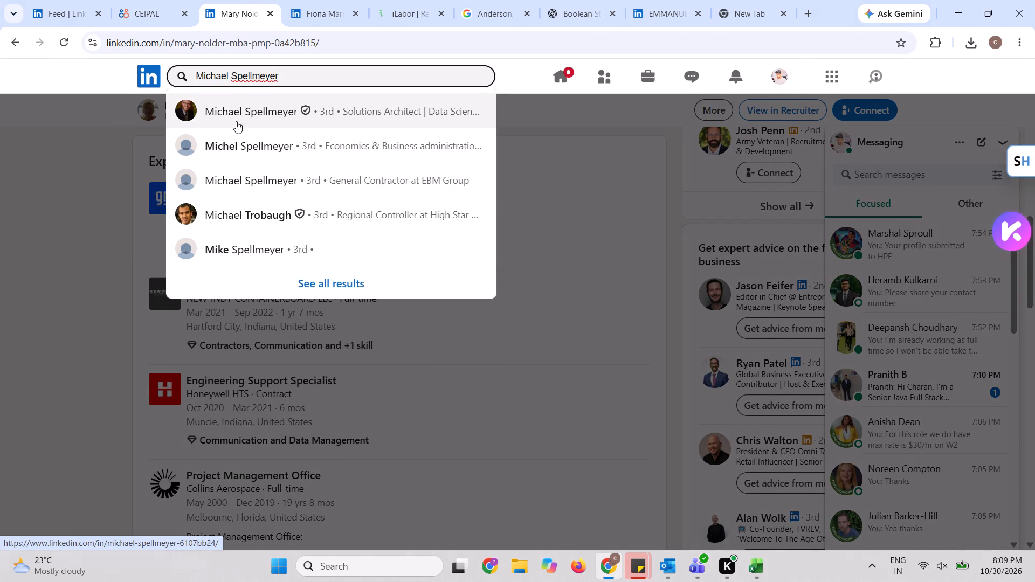
click(251, 120)
click(96, 191)
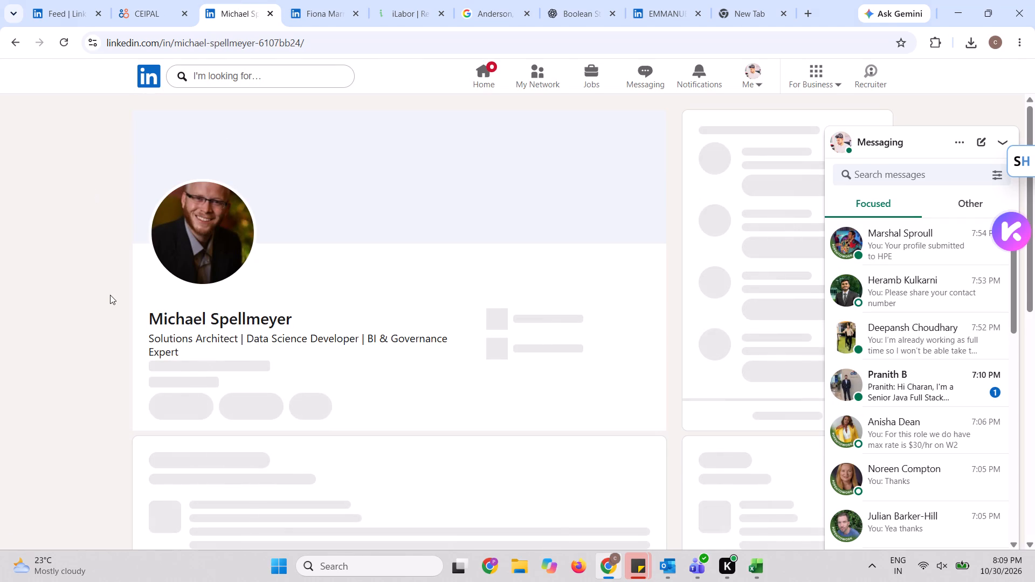
Examine the Salesforce candidate's work experience on LinkedIn, and return to the CEIPAL Dice results.
scroll(110, 295, down, 3)
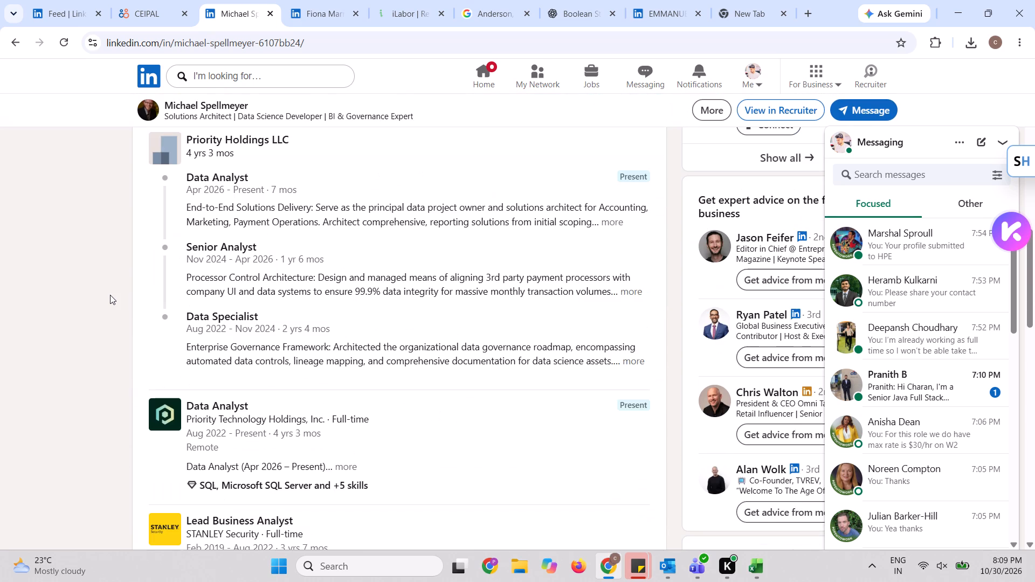
scroll(110, 295, down, 6)
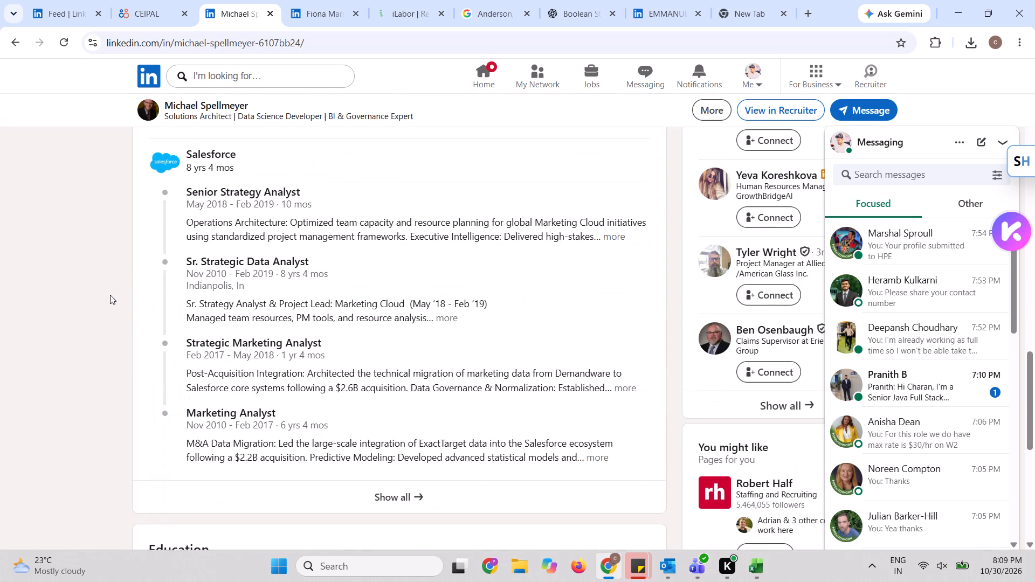
click(156, 0)
Look up the IT Project Manager at Wilco Source, LLC by name on LinkedIn and open the matching profile.
scroll(194, 386, down, 1)
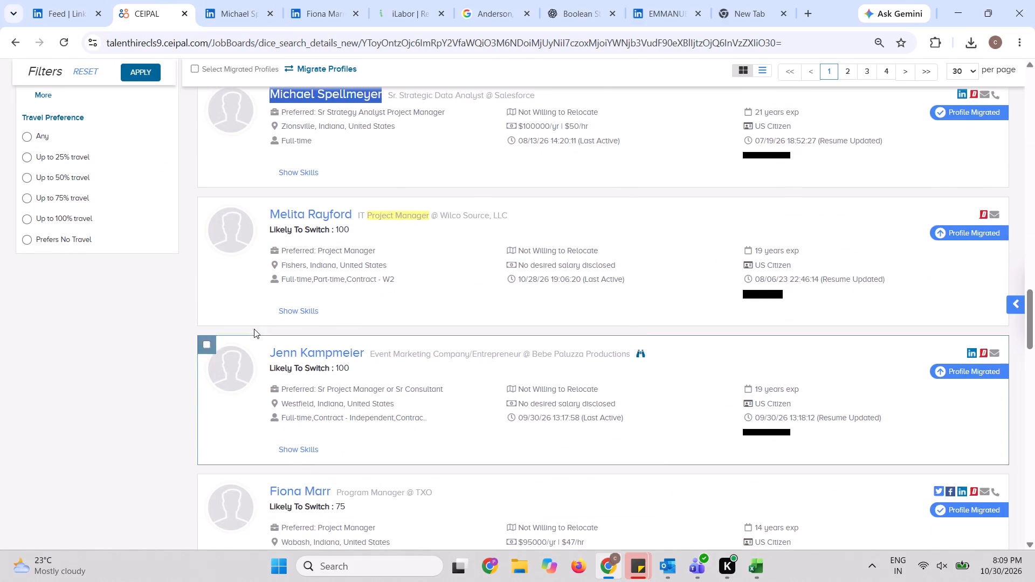
drag(261, 214, 298, 218)
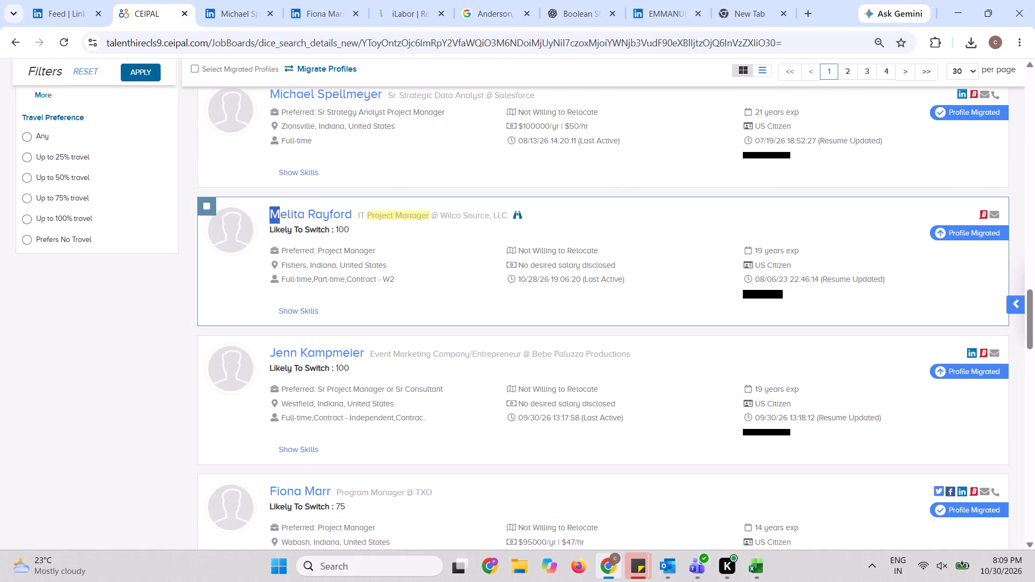
drag(298, 218, 355, 218)
key(ctrl+c)
click(231, 0)
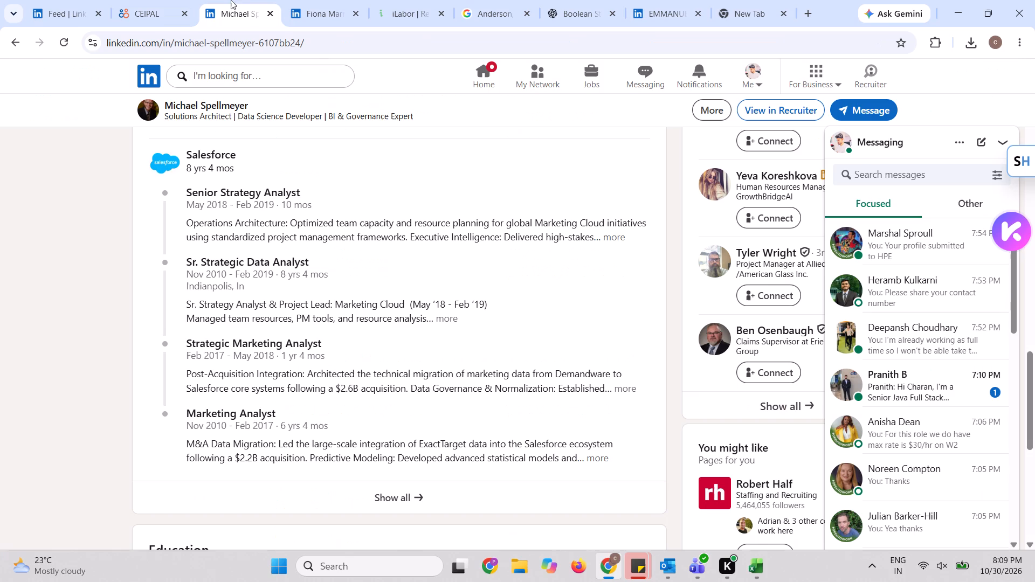
click(245, 75)
key(ctrl+v)
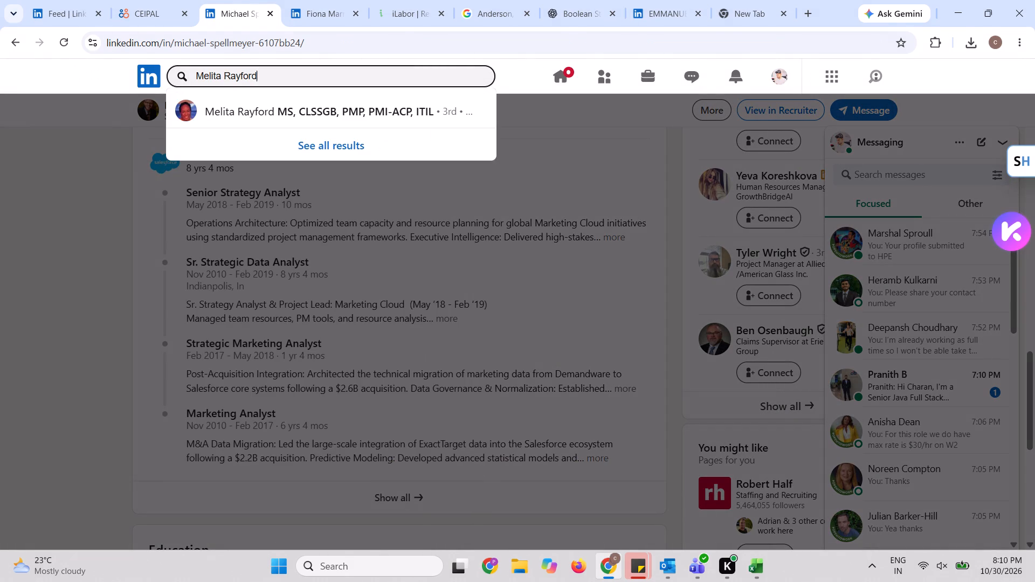
click(310, 117)
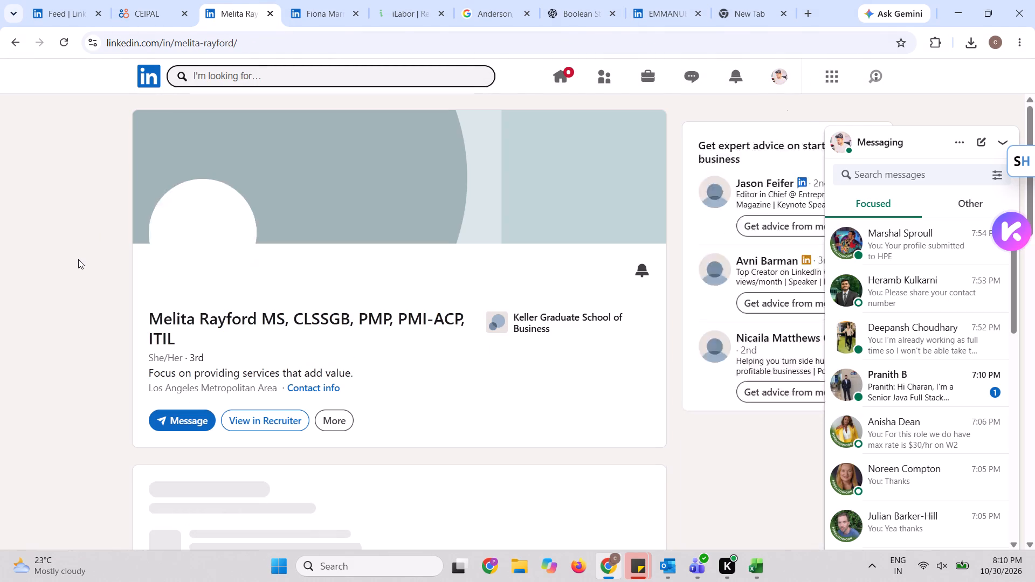
click(78, 259)
Examine the Wilco Source candidate's LinkedIn profile from the summary through experience and education, and return to the CEIPAL Dice results.
scroll(78, 259, down, 4)
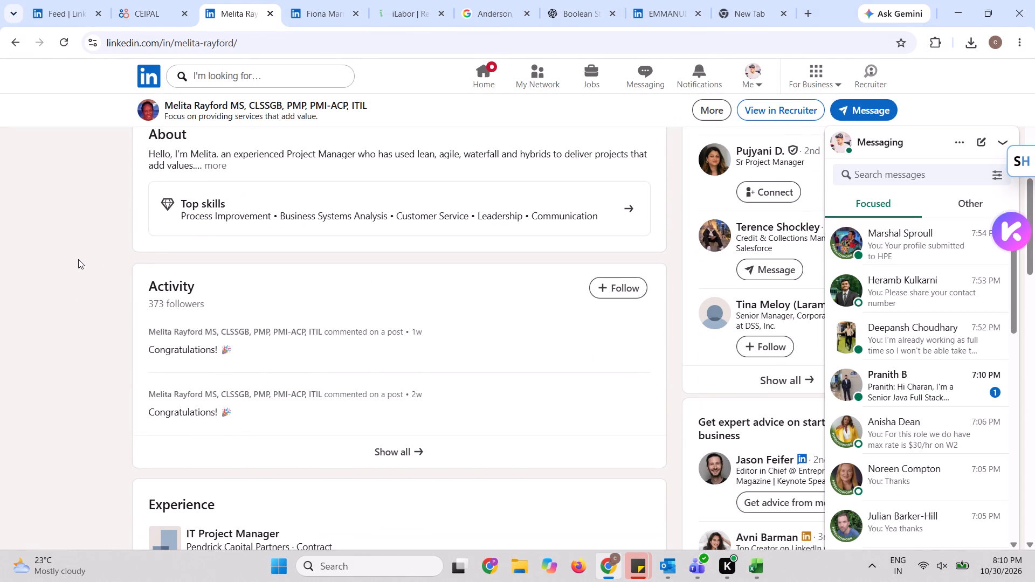
scroll(78, 259, down, 5)
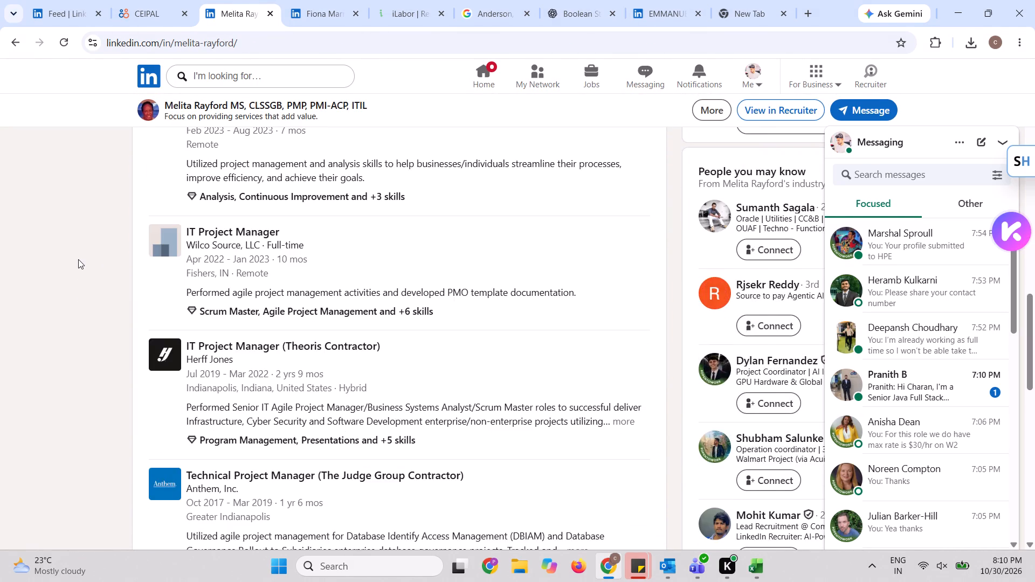
scroll(78, 259, down, 4)
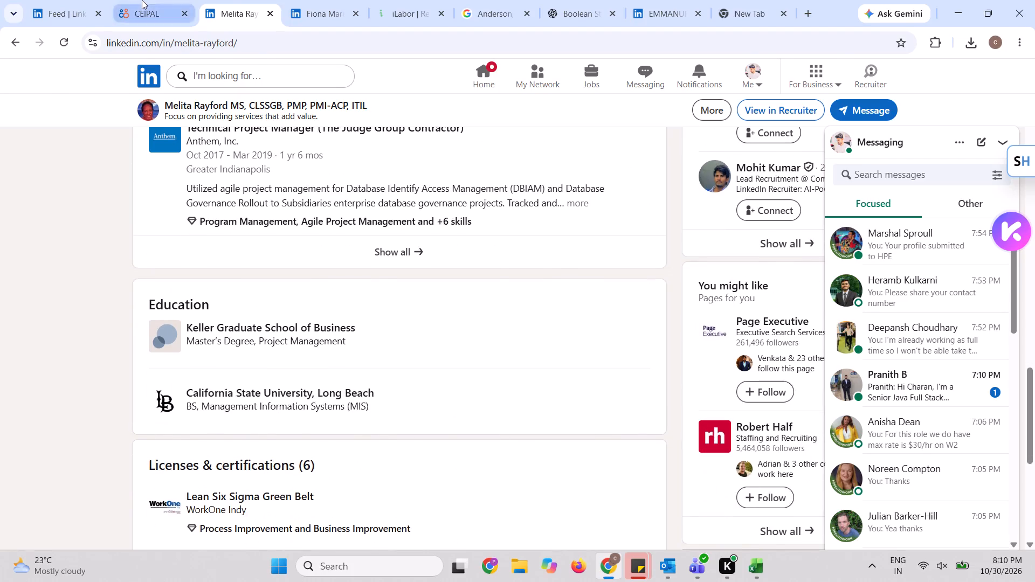
click(142, 0)
Search LinkedIn by name for the Project Coordinator at Maplehurst Bakeries, and return to that candidate in the CEIPAL Dice results.
scroll(139, 367, down, 1)
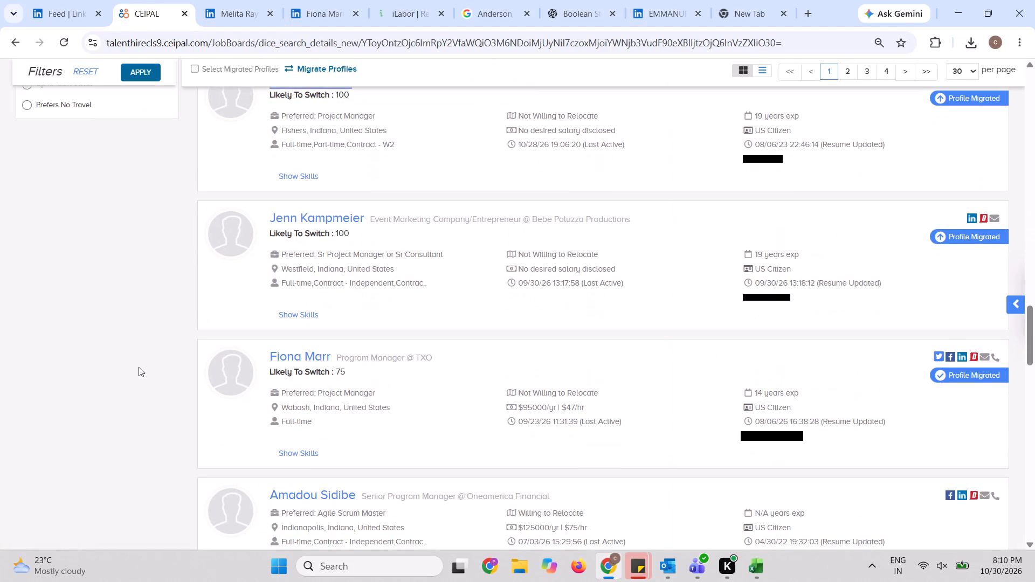
scroll(139, 367, down, 1)
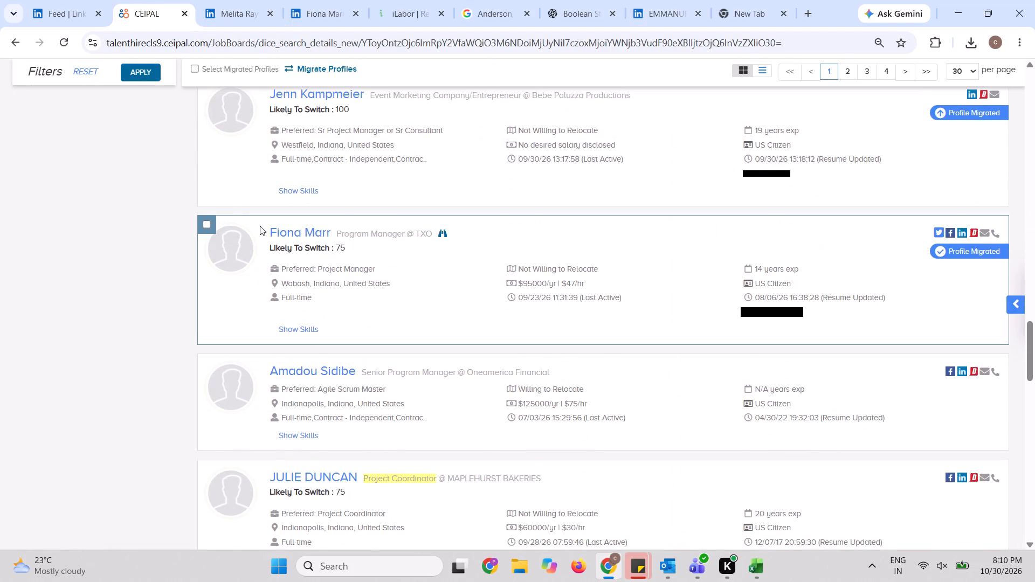
scroll(260, 226, down, 1)
scroll(254, 294, down, 1)
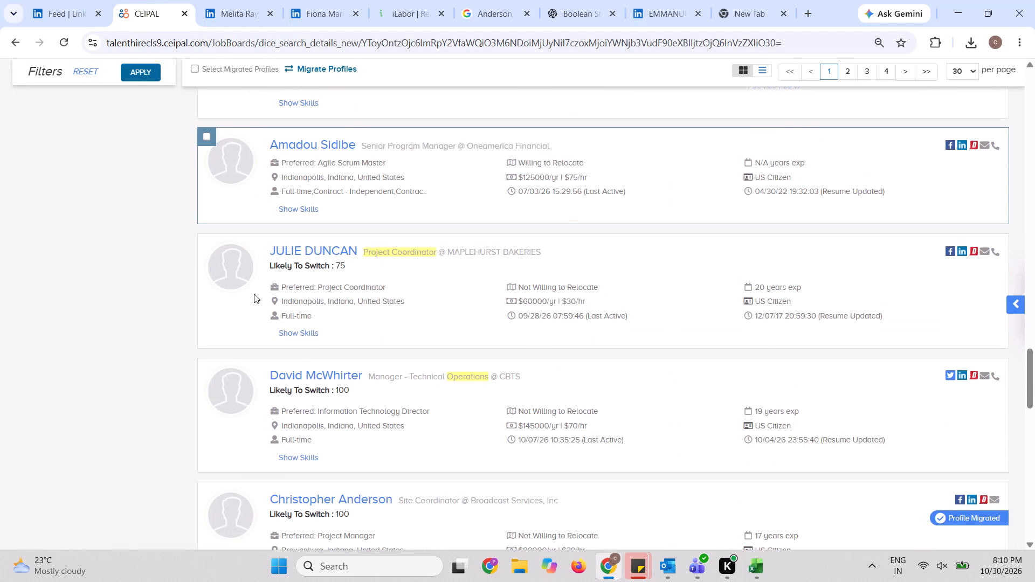
drag(260, 247, 357, 248)
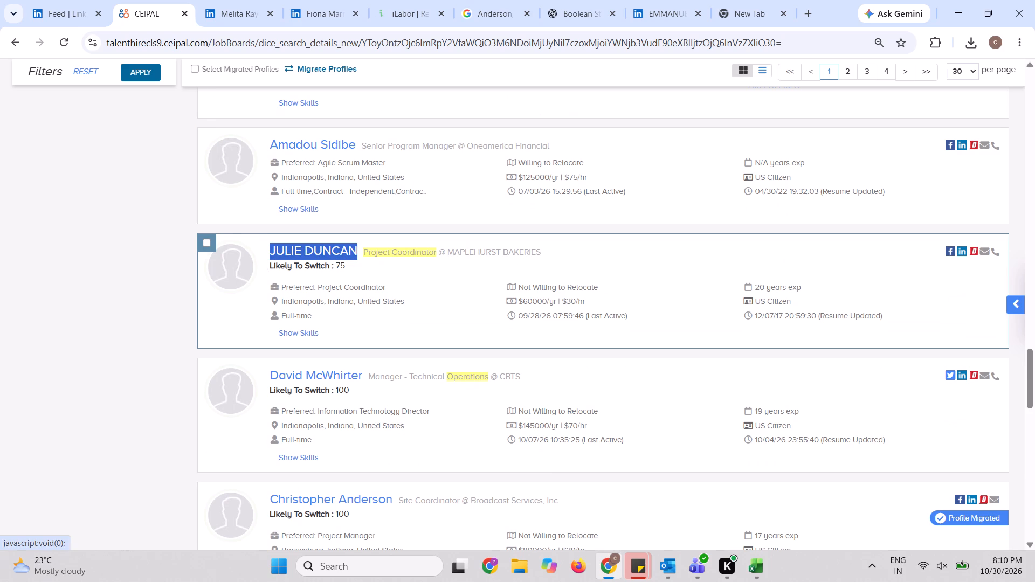
drag(357, 248, 358, 247)
key(ctrl+c)
click(235, 0)
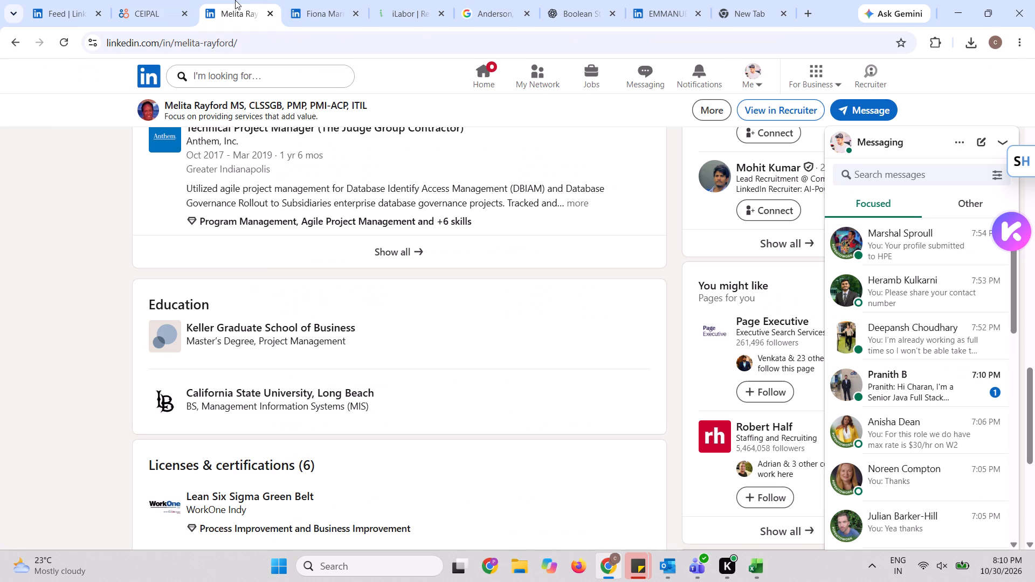
click(227, 77)
key(ctrl+v)
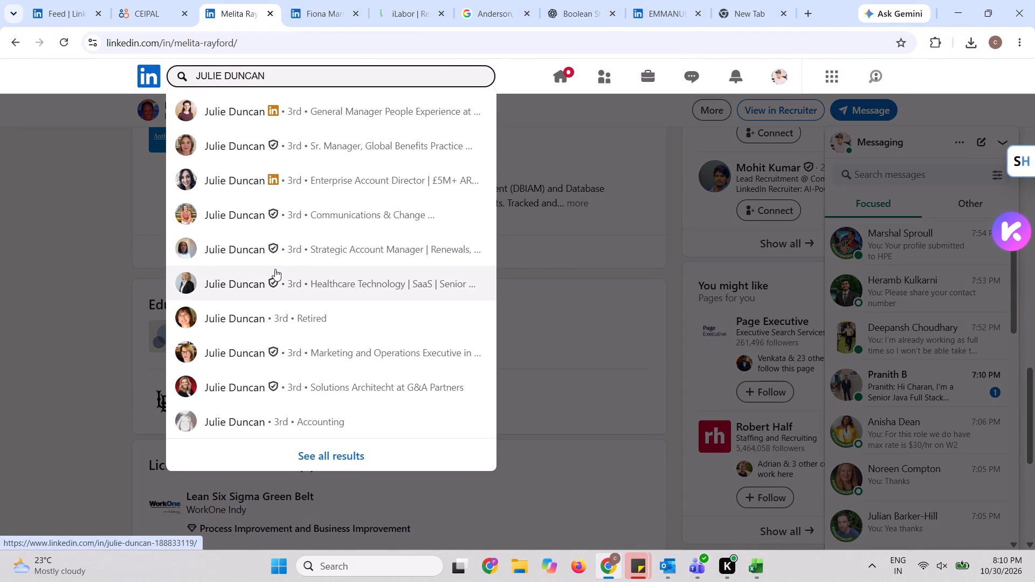
key(Return)
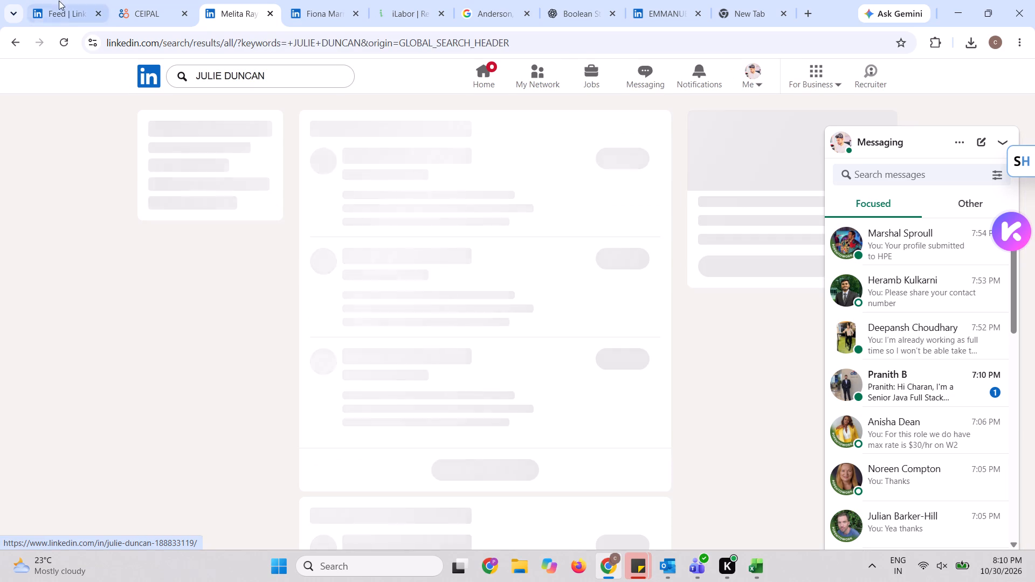
click(114, 0)
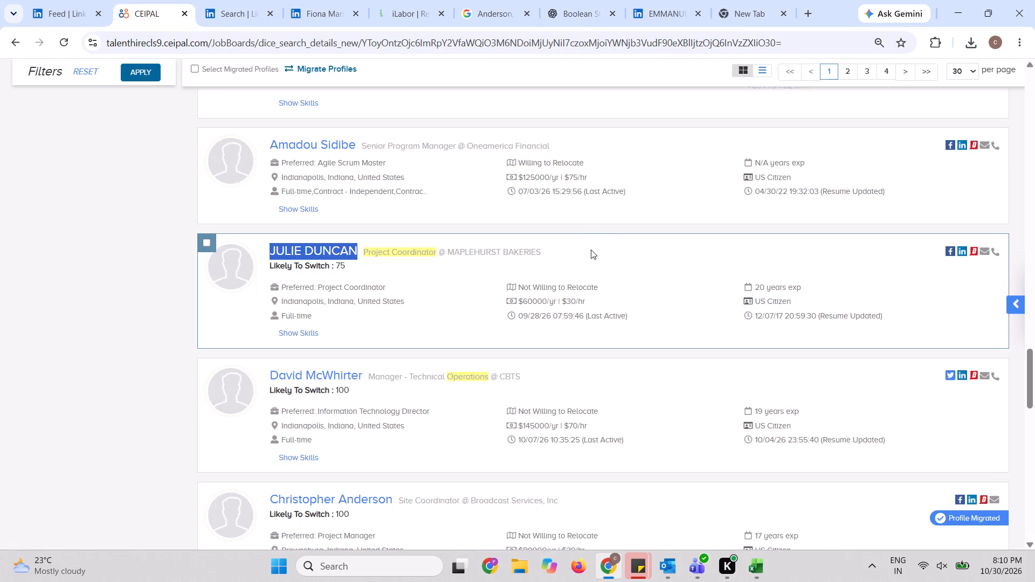
Add the employer Maplehurst Bakeries to the candidate's name in the LinkedIn search and open the suggested profile.
drag(591, 250, 447, 250)
key(ctrl+c)
key(ctrl+c)
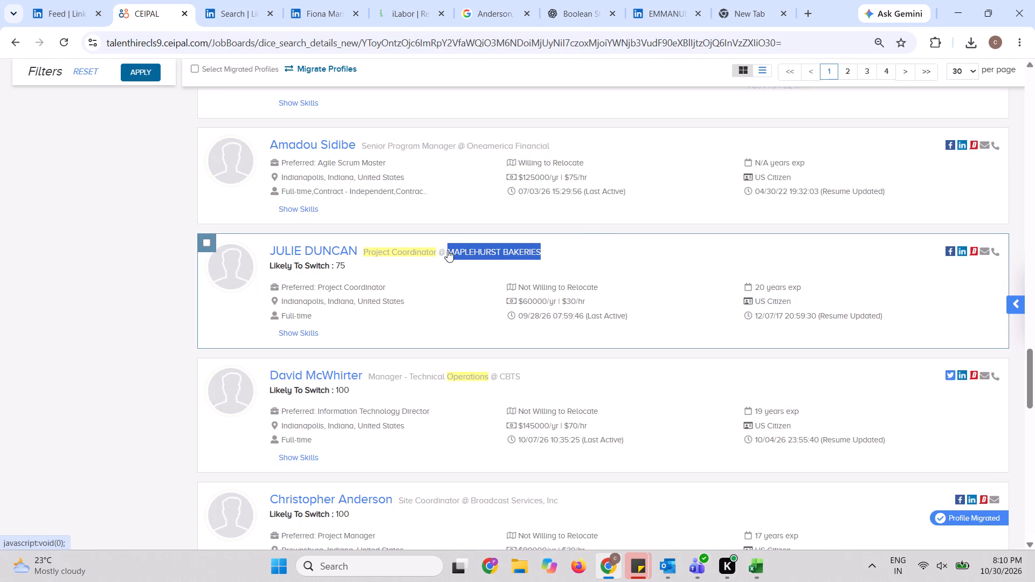
click(241, 0)
click(294, 73)
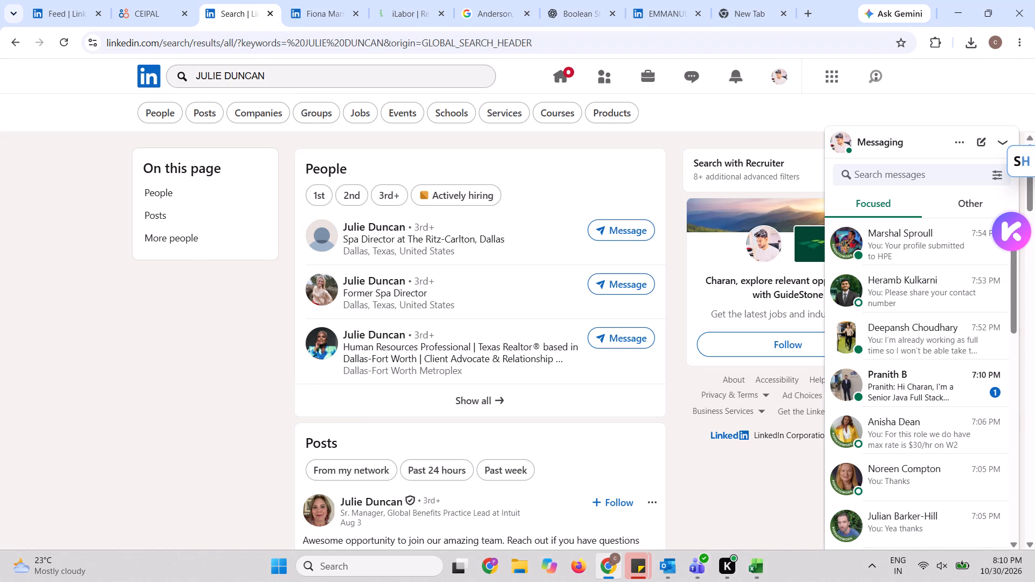
key(space)
key(ctrl+v)
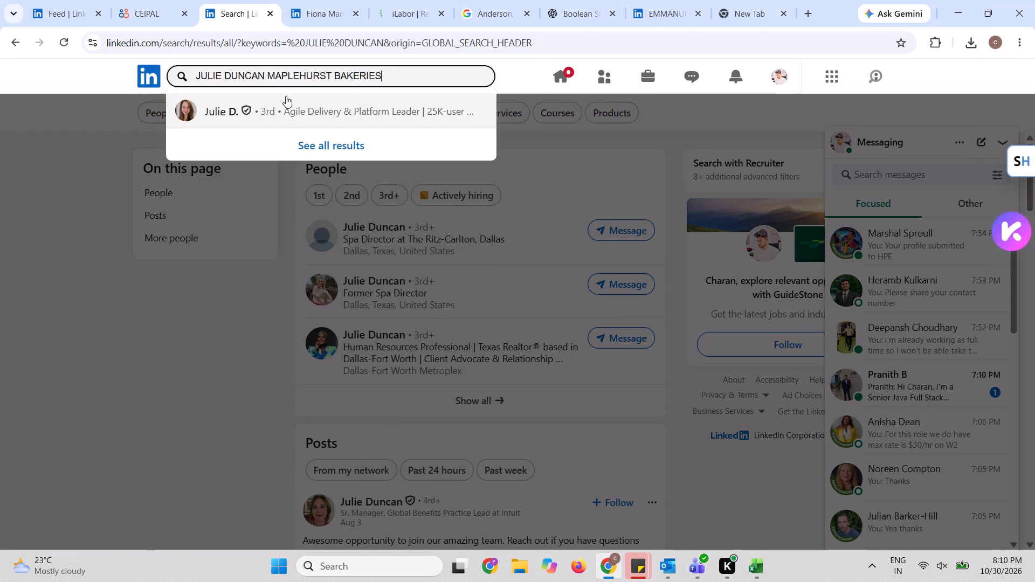
click(291, 115)
Examine the Maplehurst Bakeries candidate's LinkedIn profile, covering recent activity, work experience and education.
click(87, 237)
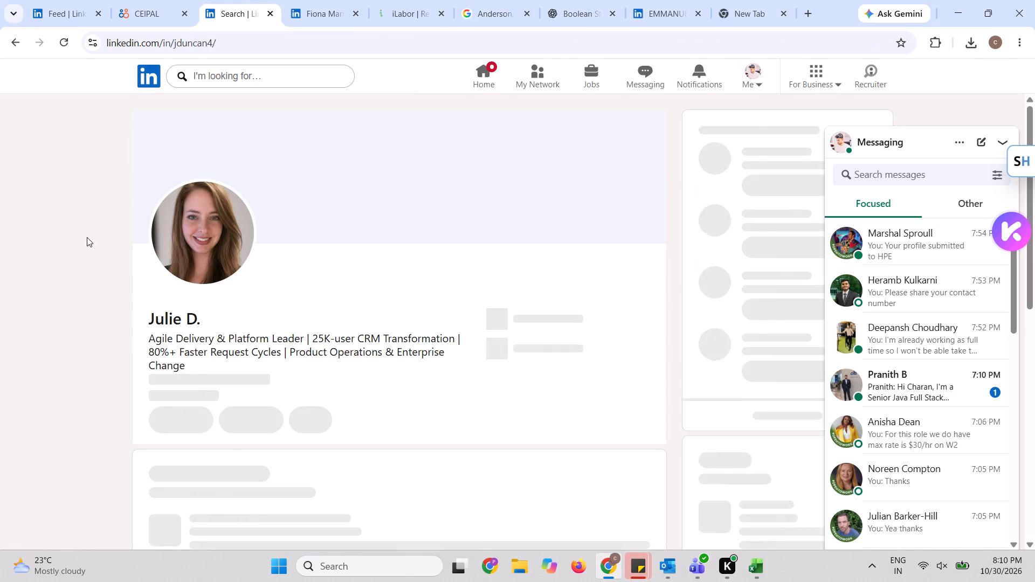
scroll(87, 280, down, 4)
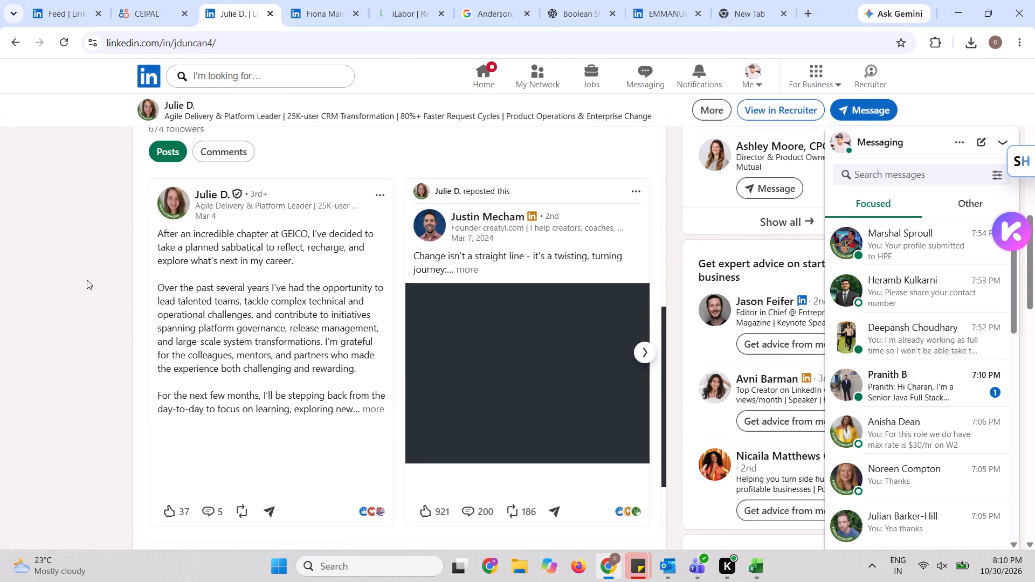
scroll(87, 280, down, 3)
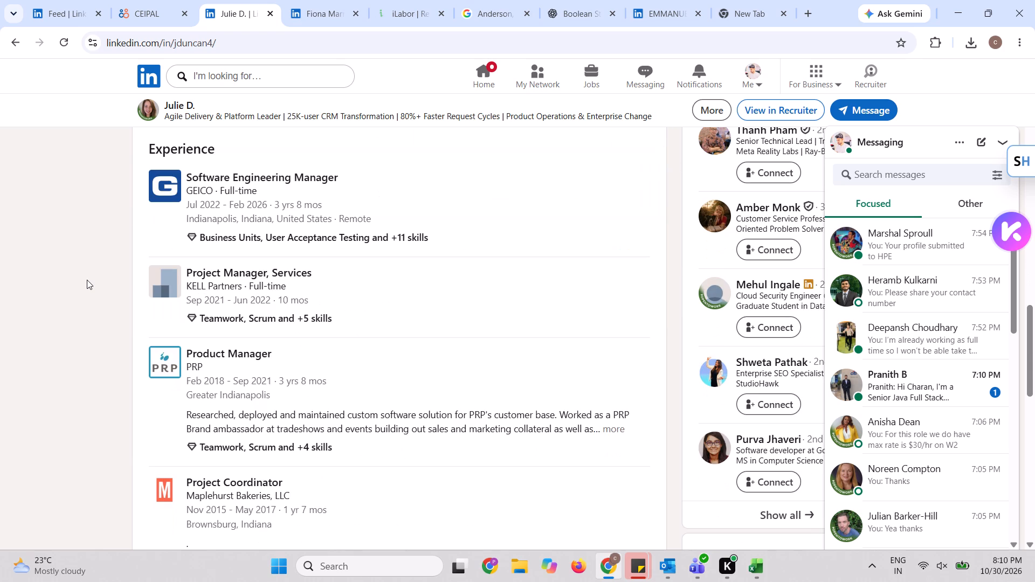
scroll(87, 280, down, 2)
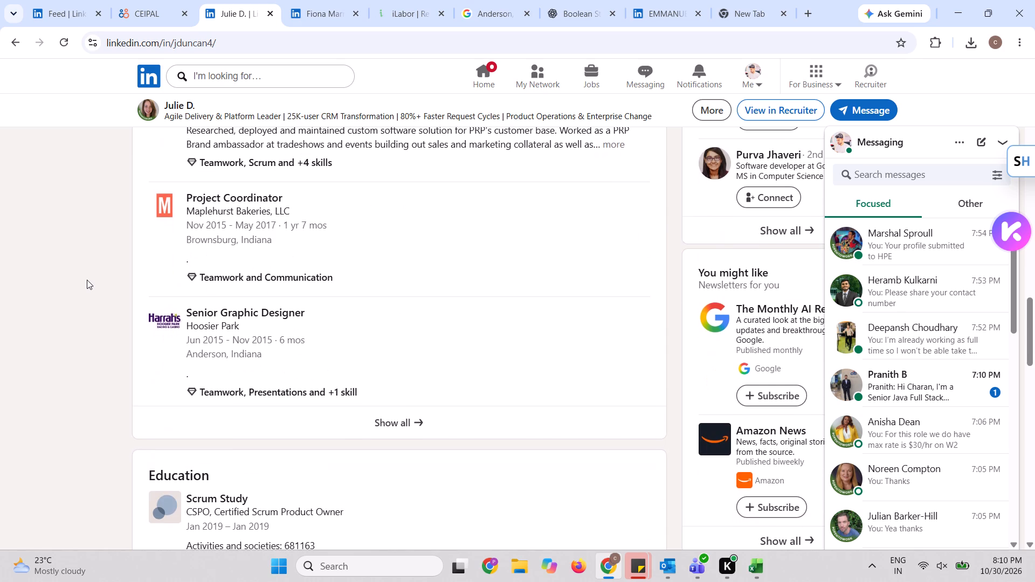
scroll(87, 280, down, 1)
scroll(87, 280, up, 7)
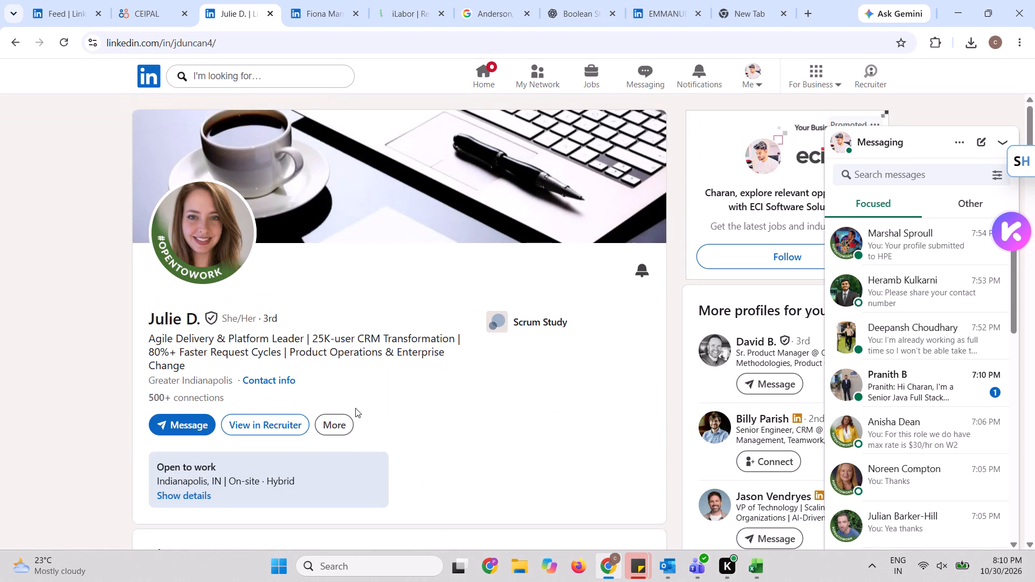
Send the Maplehurst Bakeries candidate a LinkedIn connection invitation, and return to the CEIPAL Dice results.
click(335, 418)
click(369, 297)
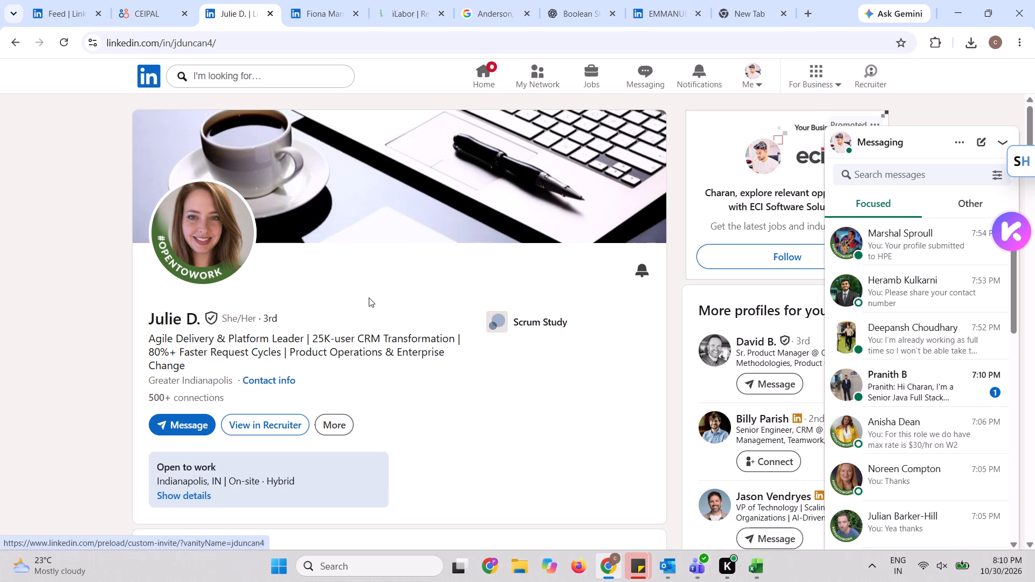
click(588, 216)
click(166, 0)
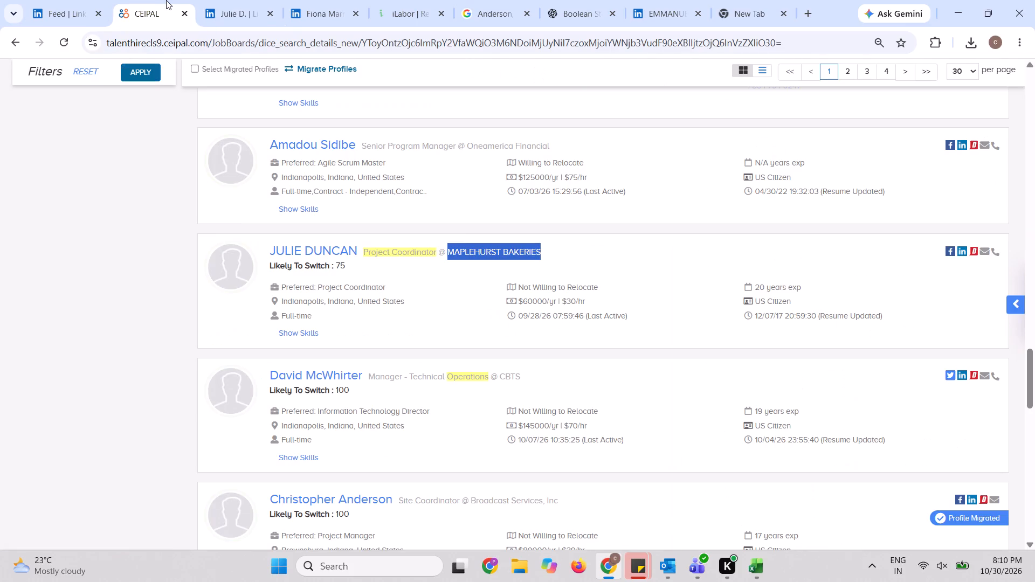
Open the Maplehurst Bakeries candidate's details in CEIPAL, and re-examine the work experience on the candidate's LinkedIn profile.
scroll(151, 274, down, 2)
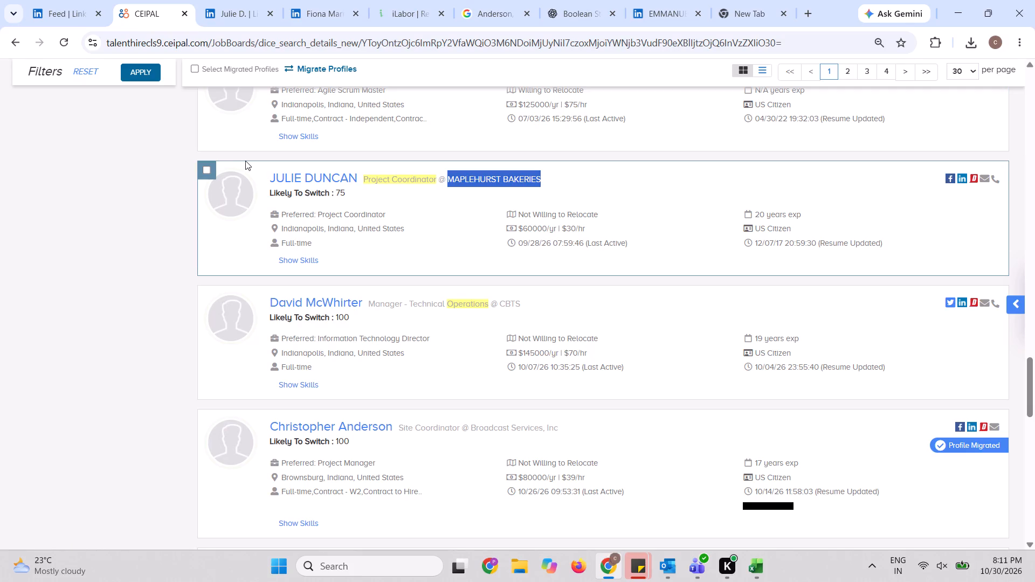
click(312, 179)
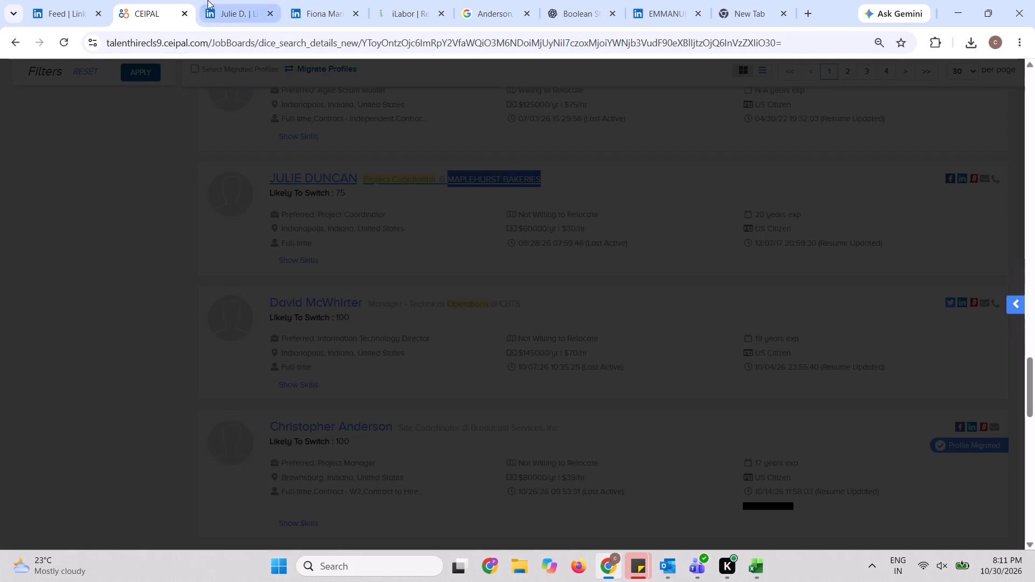
click(214, 0)
scroll(108, 321, down, 9)
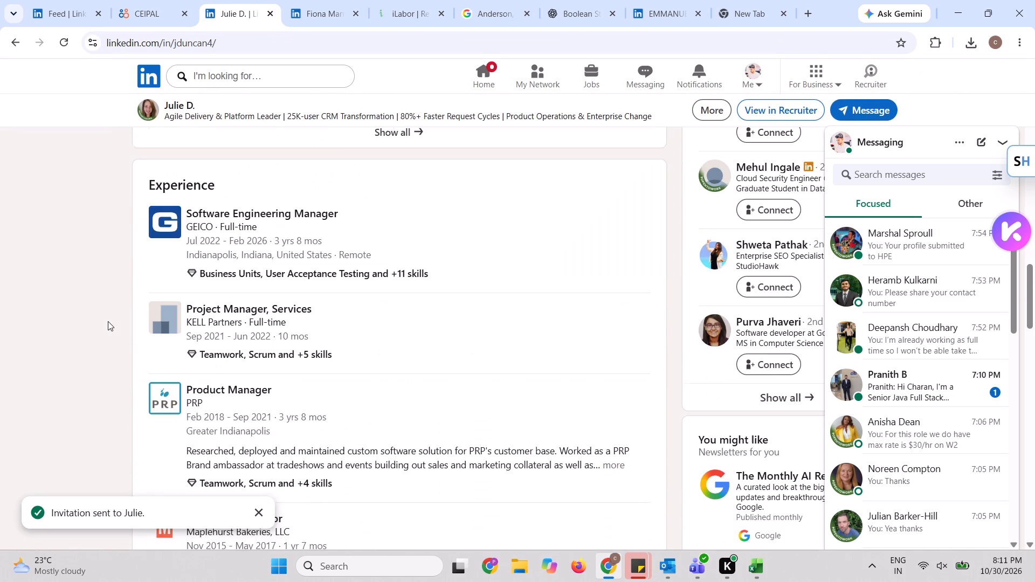
scroll(108, 321, left, 2)
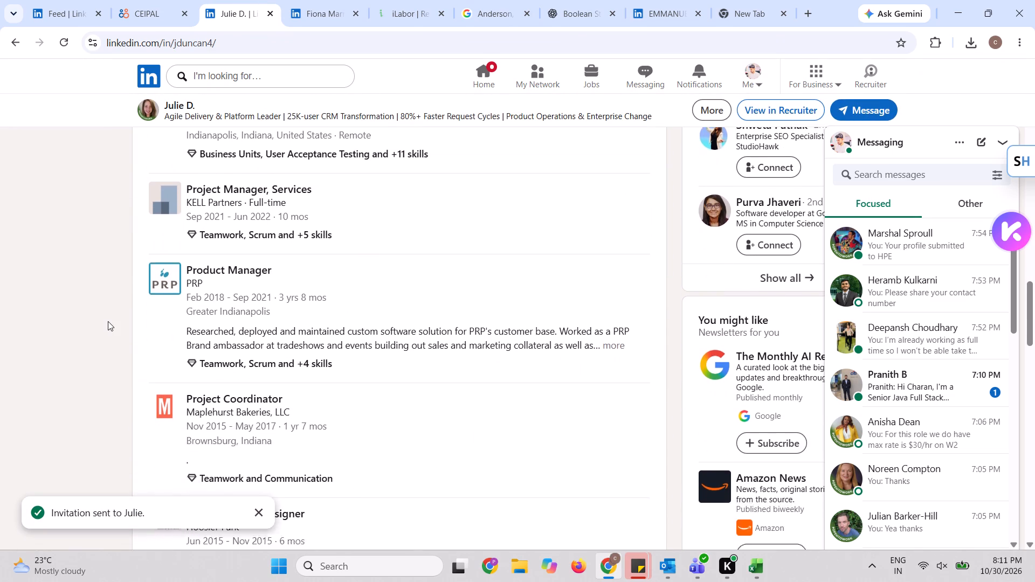
scroll(108, 321, left, 1)
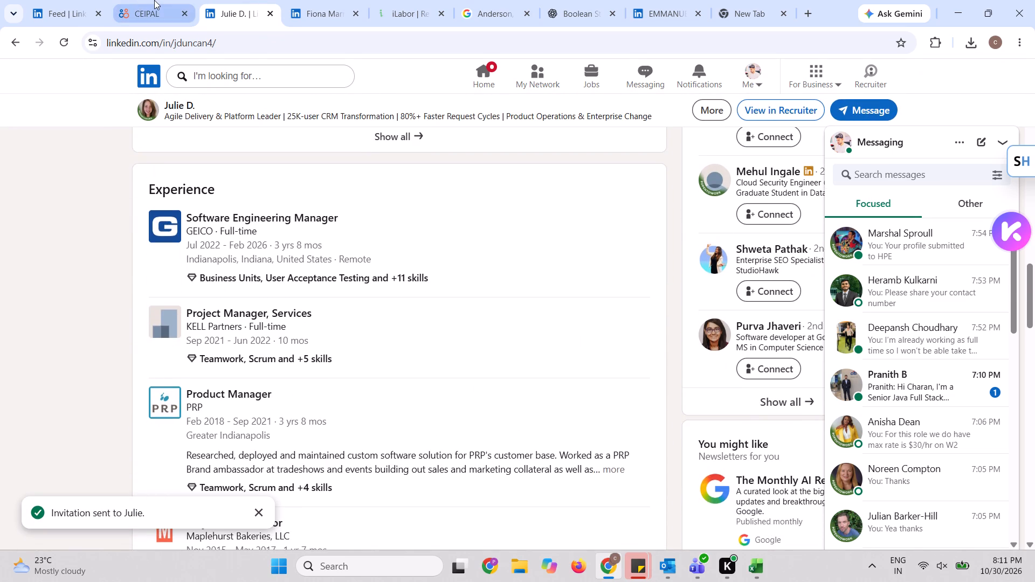
Return to CEIPAL and copy the contact detail from the page header of the Maplehurst Bakeries candidate's resume.
click(154, 0)
click(637, 217)
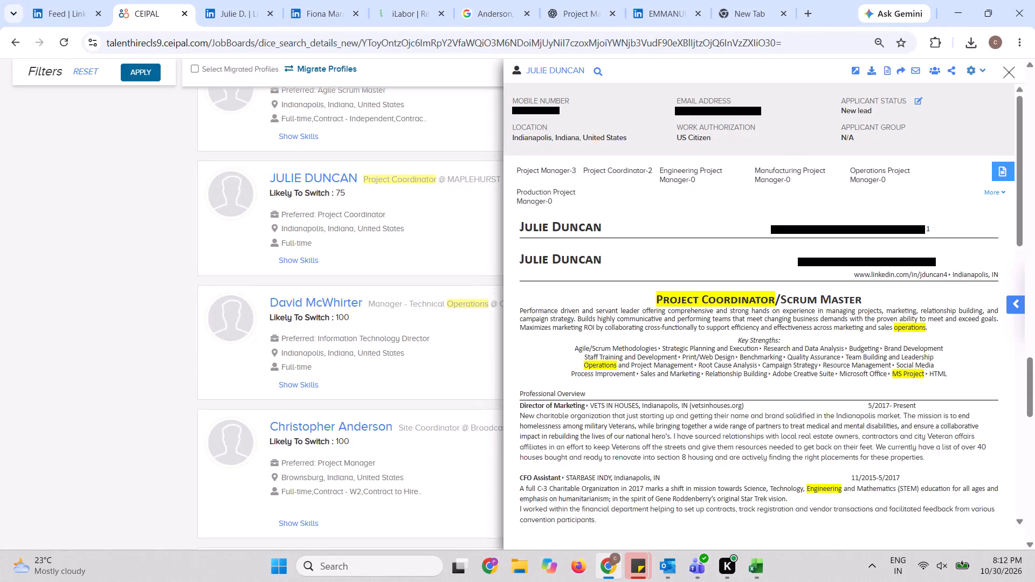
drag(823, 228, 907, 228)
key(ctrl+c)
key(ctrl+c)
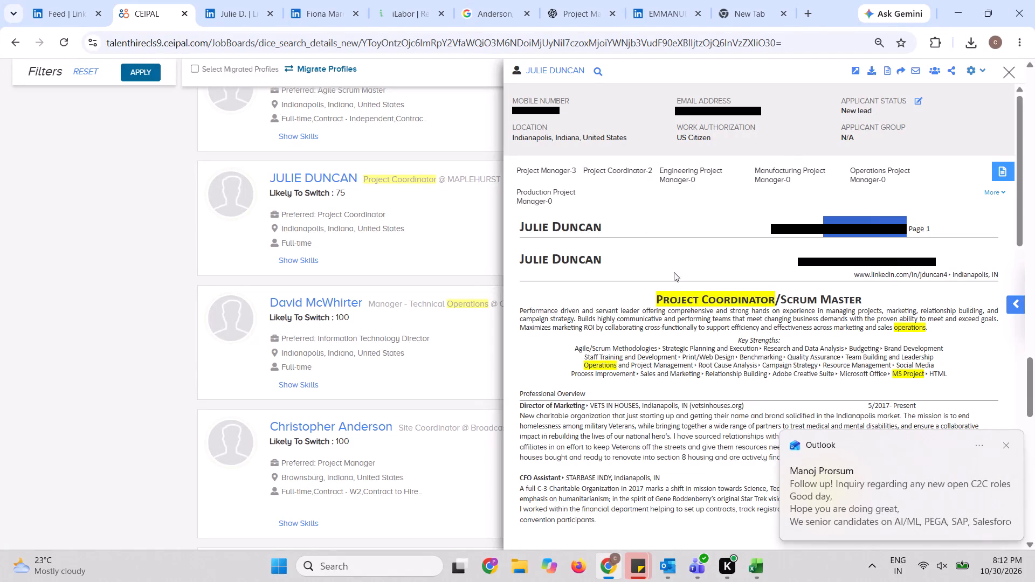
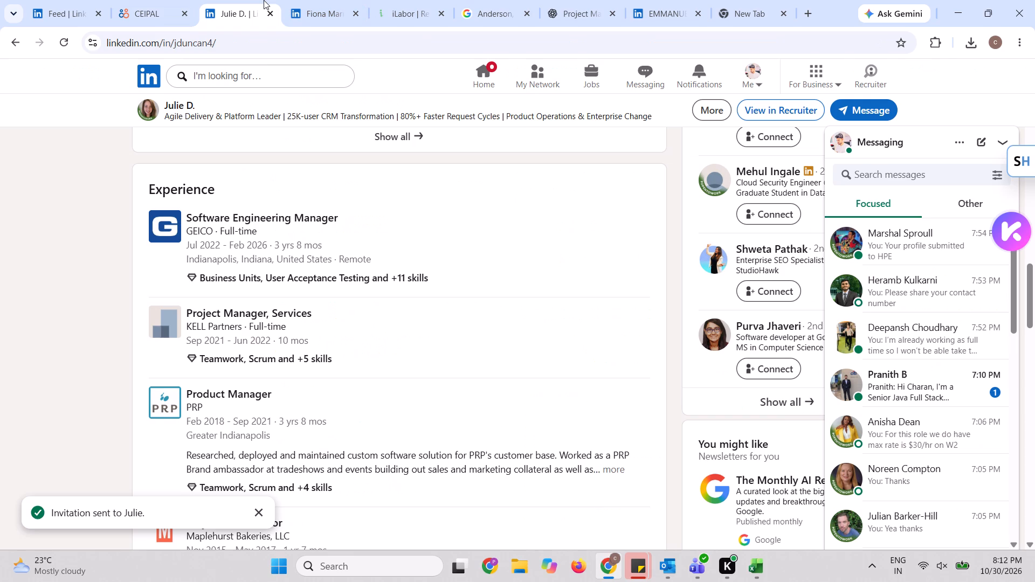
View the enlarged profile photo on the Maplehurst Bakeries candidate's LinkedIn profile.
scroll(72, 349, up, 10)
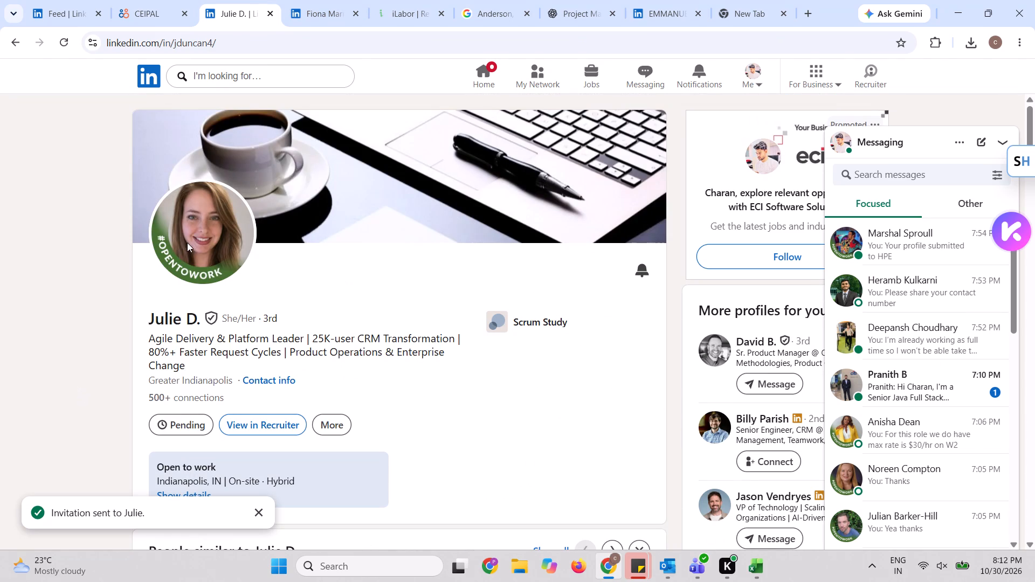
click(187, 242)
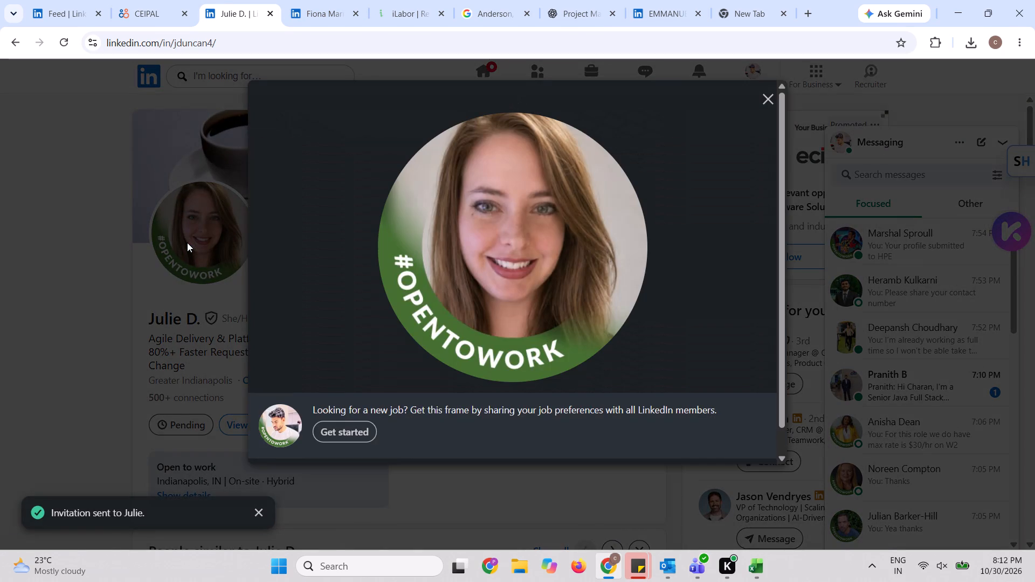
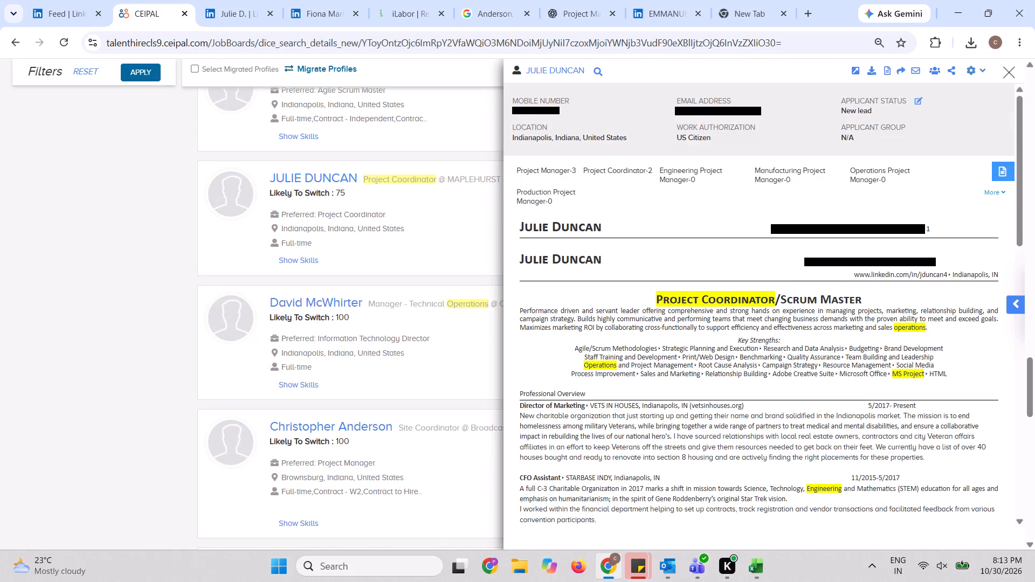
Copy the location Indianapolis, IN from the resume header and enter "Indianapolis, IN to" as a Google distance query in the blank tab.
drag(955, 273, 1003, 275)
click(1003, 275)
drag(1003, 275, 960, 274)
key(ctrl+c)
key(ctrl+c)
click(702, 1)
click(720, 0)
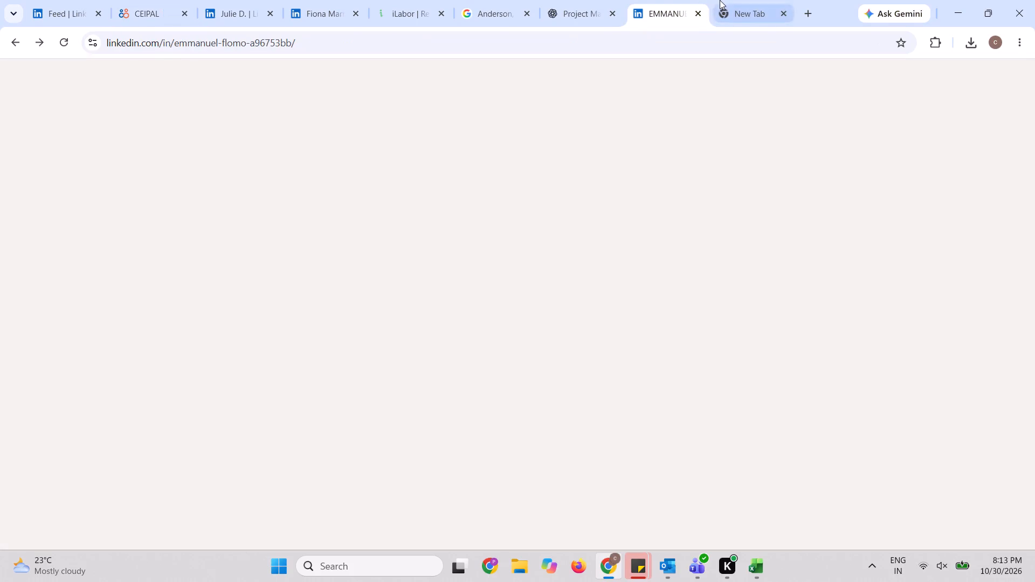
click(284, 52)
key(ctrl+v)
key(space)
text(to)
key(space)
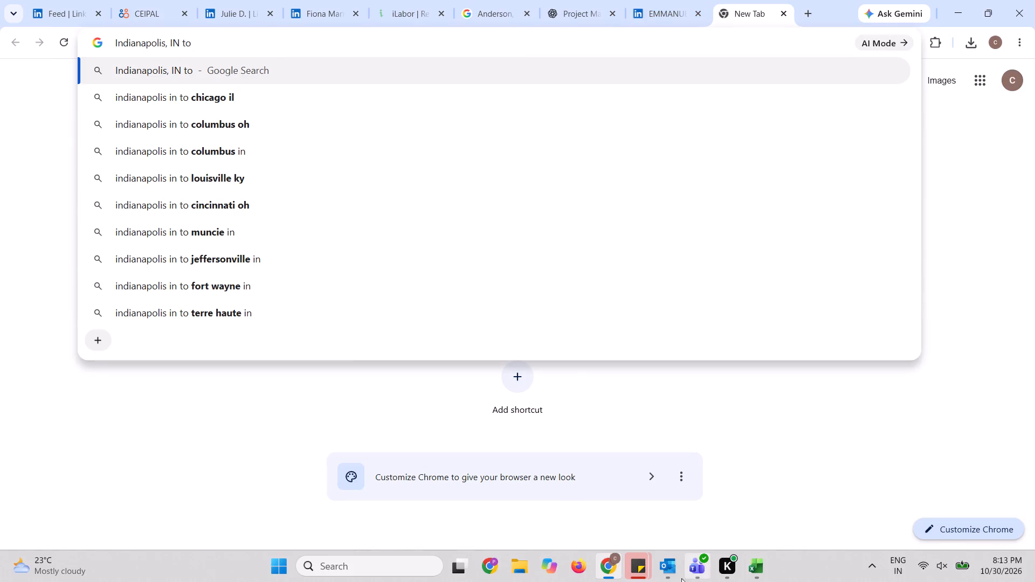
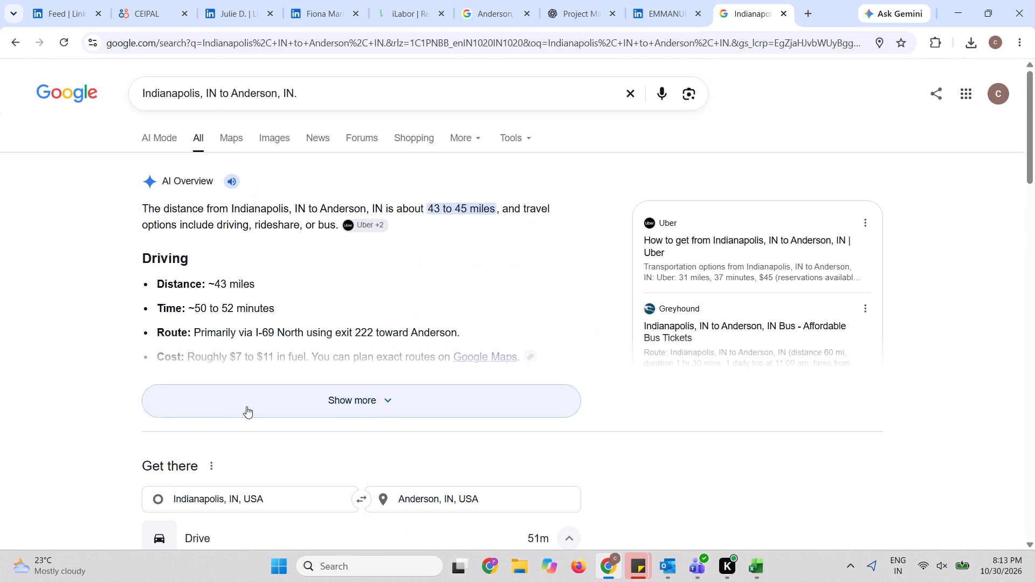
Expand the overview of the distance from Indianapolis, IN to Anderson, IN to examine the full travel details.
click(246, 407)
click(51, 343)
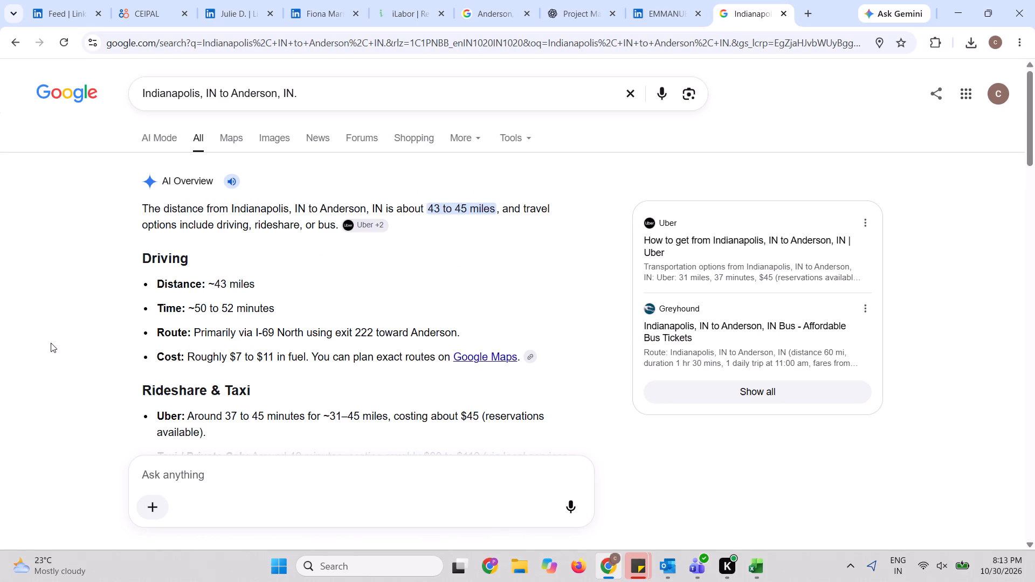
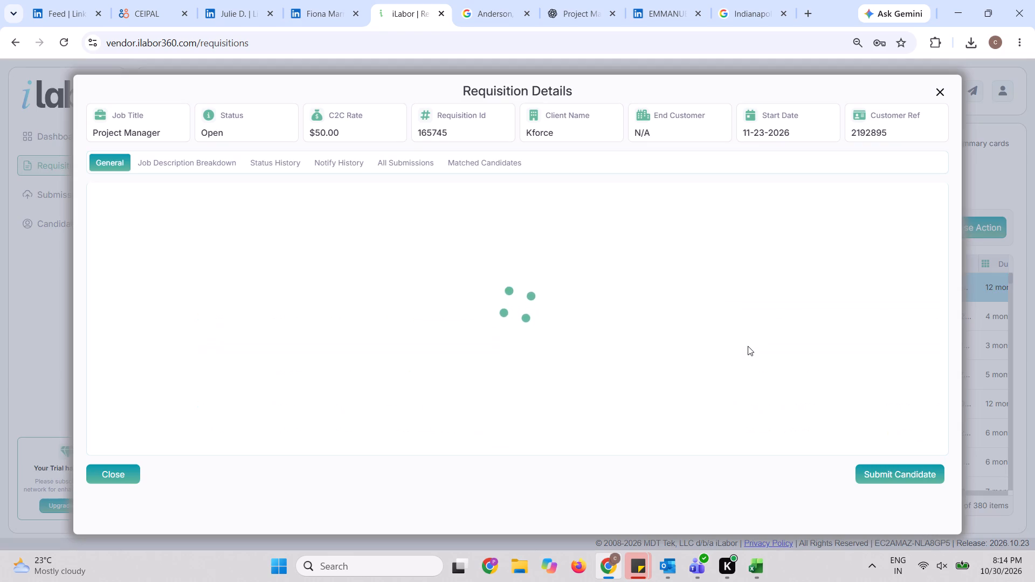
scroll(495, 325, down, 1)
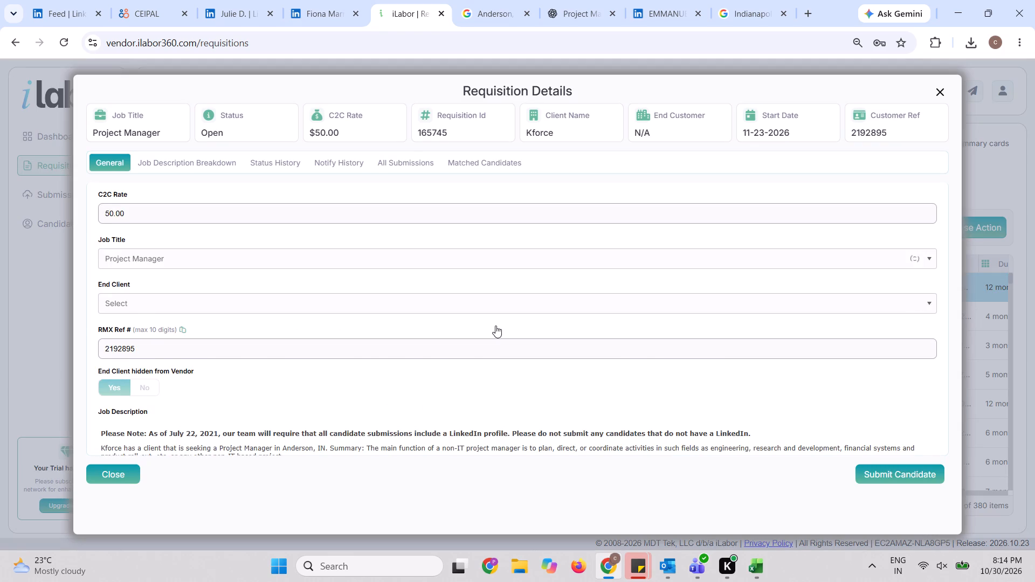
scroll(495, 325, down, 2)
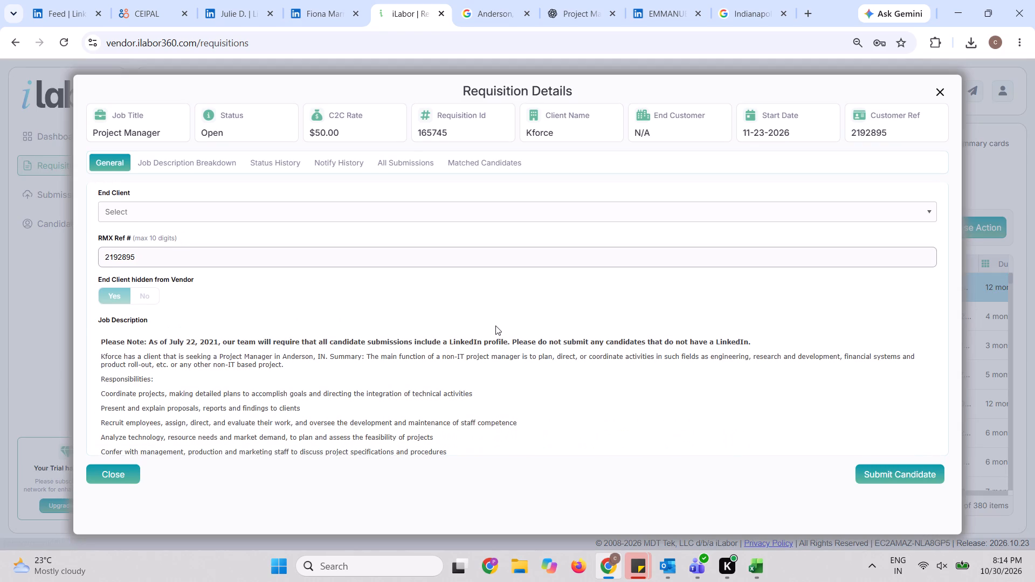
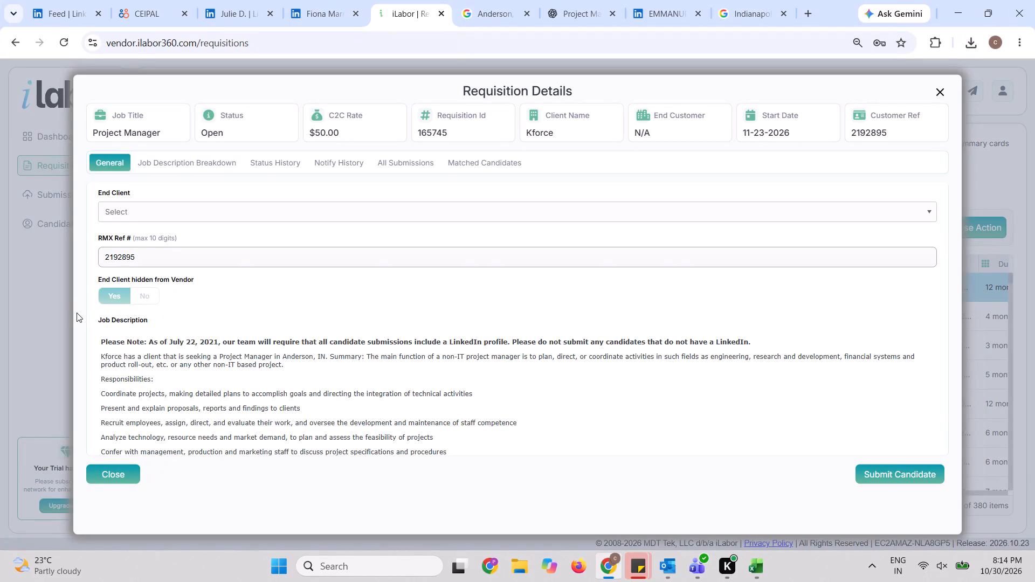
Examine the Kforce Project Manager requisition's details in iLabor, covering the job description, location, primary skills and C2C rate.
scroll(294, 394, down, 2)
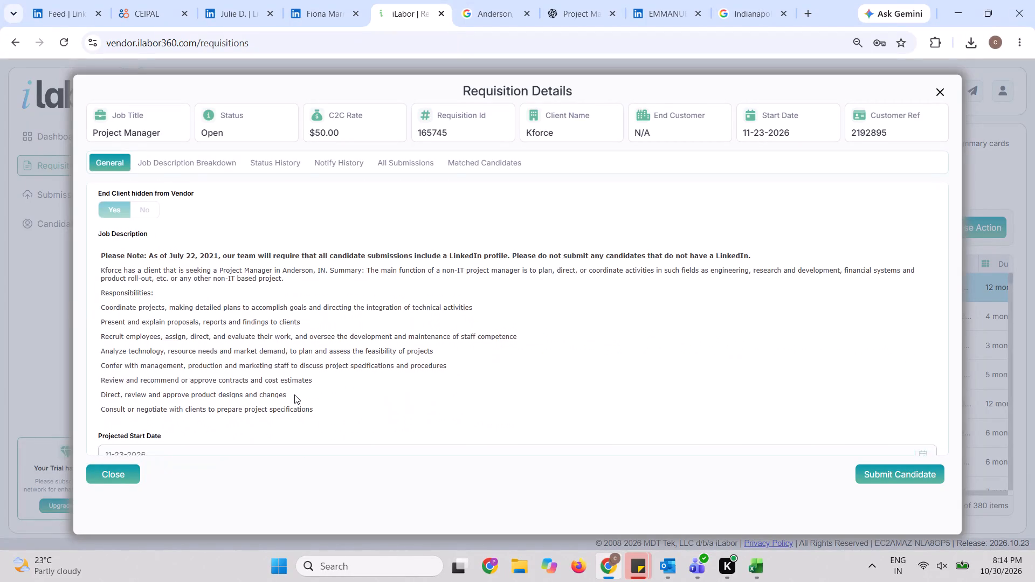
scroll(294, 394, down, 4)
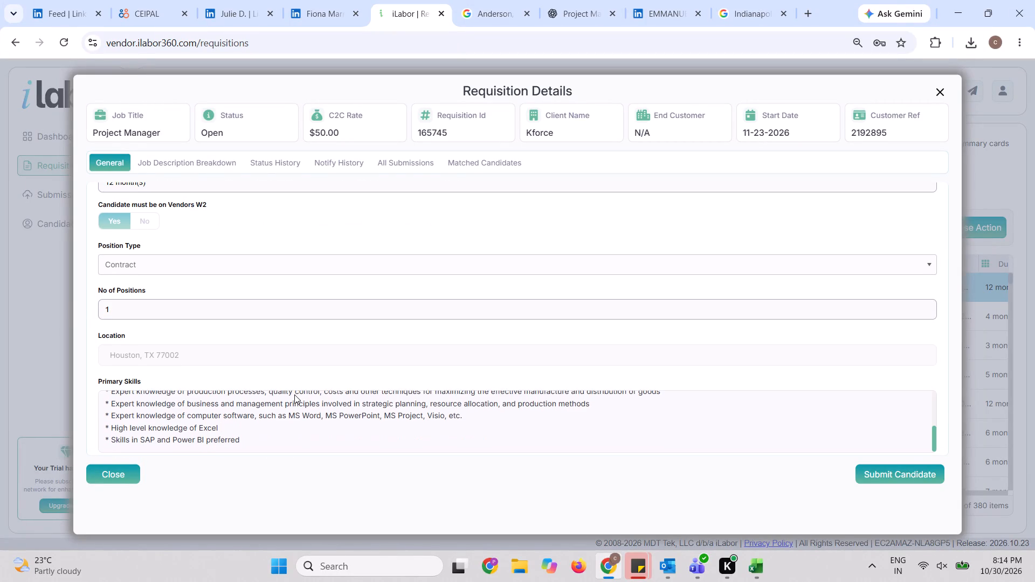
scroll(294, 394, down, 1)
scroll(294, 394, up, 19)
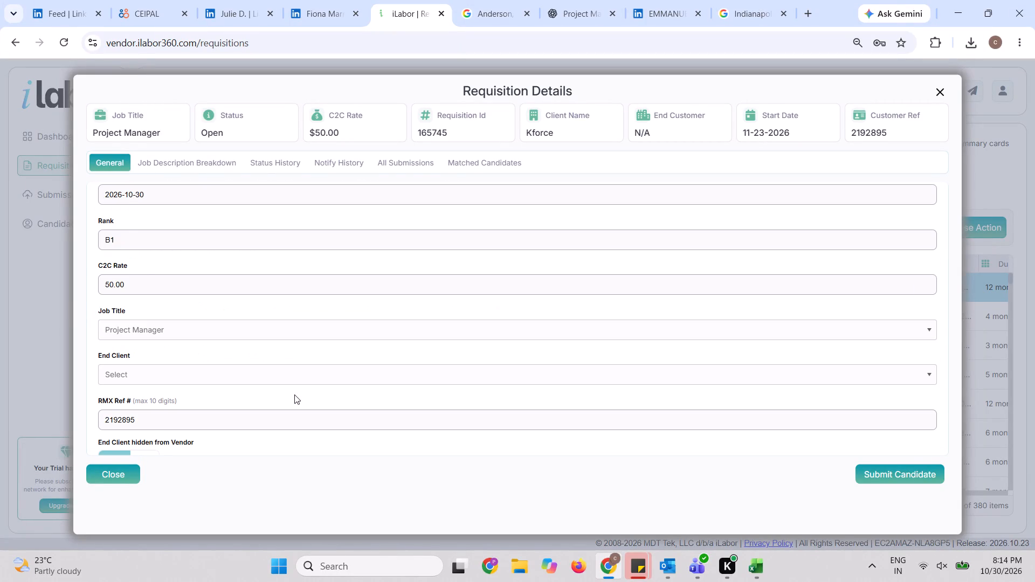
scroll(307, 322, up, 8)
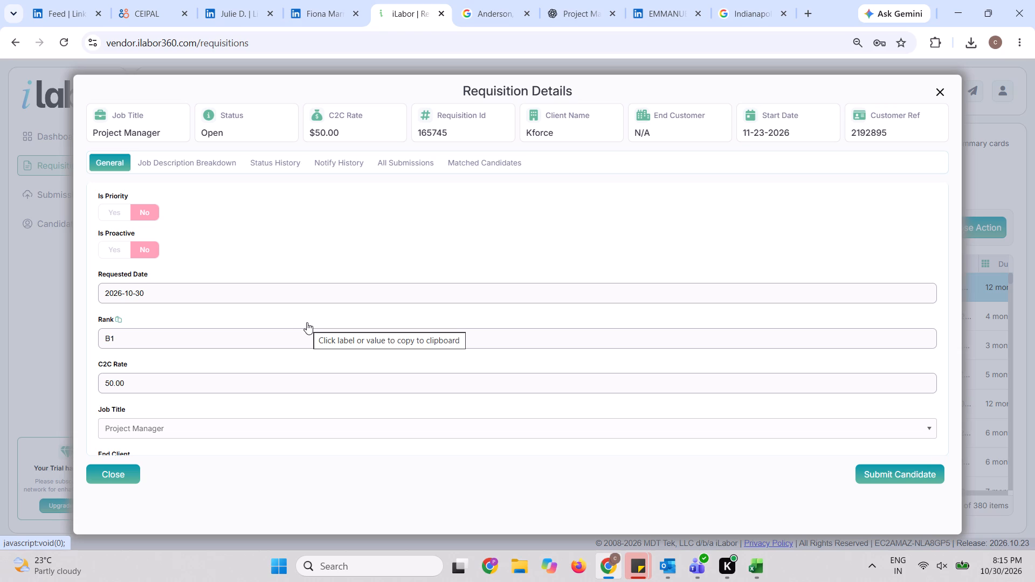
Return to the Agile Delivery & Platform Leader candidate's LinkedIn profile and examine the recent activity, including the post about leaving GEICO.
click(314, 0)
click(232, 0)
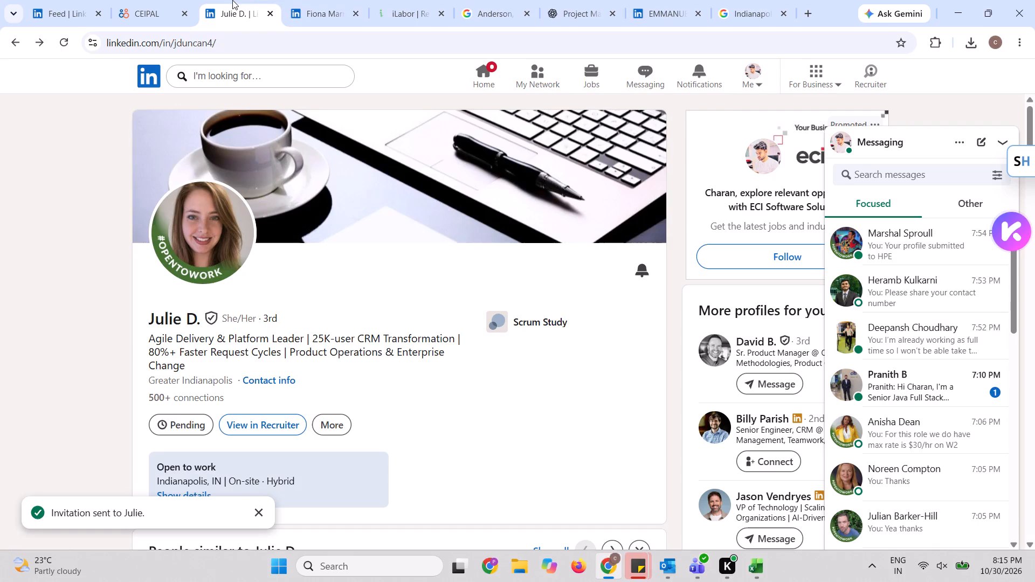
scroll(75, 274, down, 3)
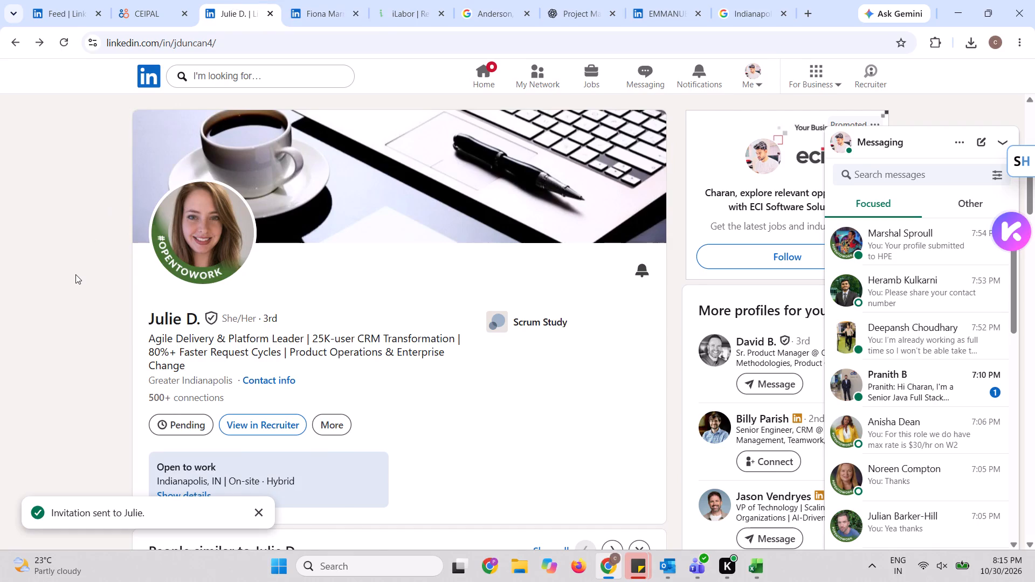
scroll(75, 274, down, 5)
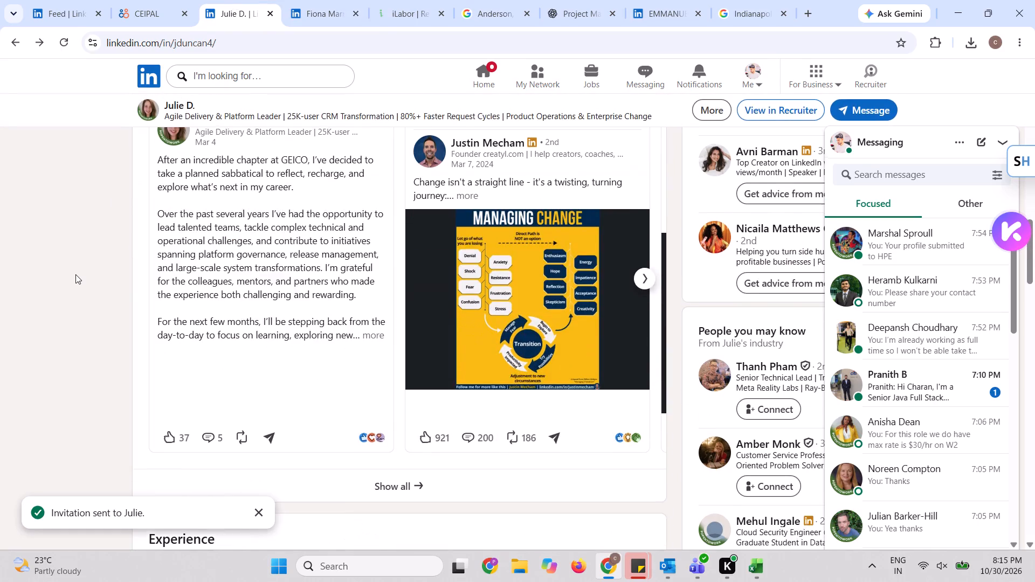
scroll(75, 274, down, 8)
scroll(75, 274, up, 10)
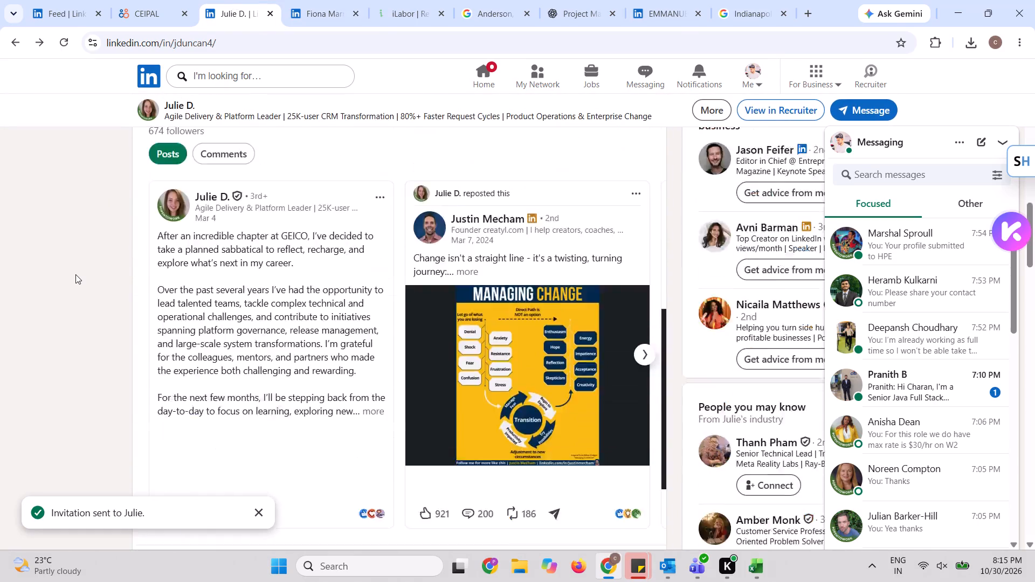
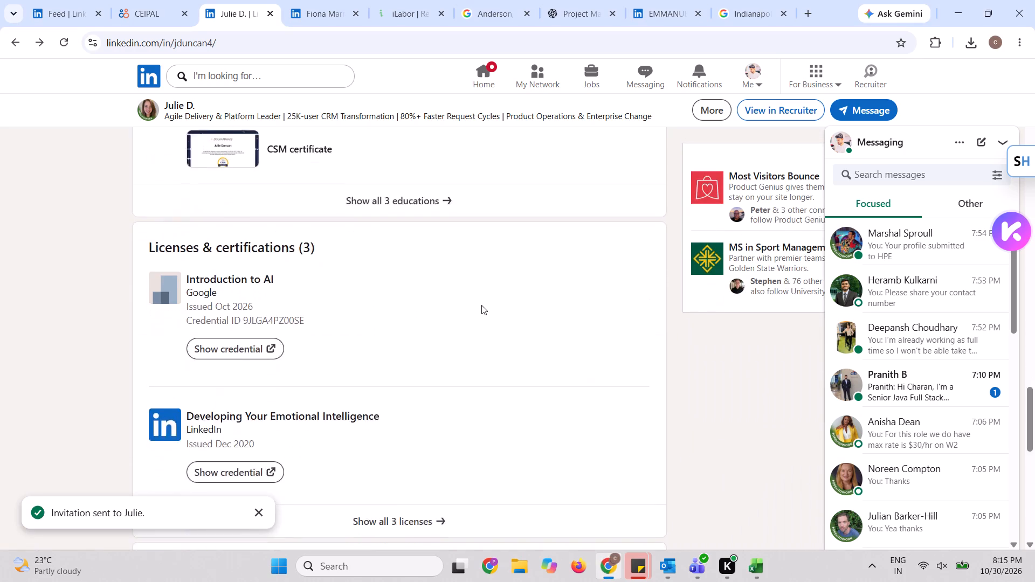
Examine the volunteering, skills and received recommendations on the Agile Delivery & Platform Leader candidate's LinkedIn profile.
scroll(481, 305, down, 8)
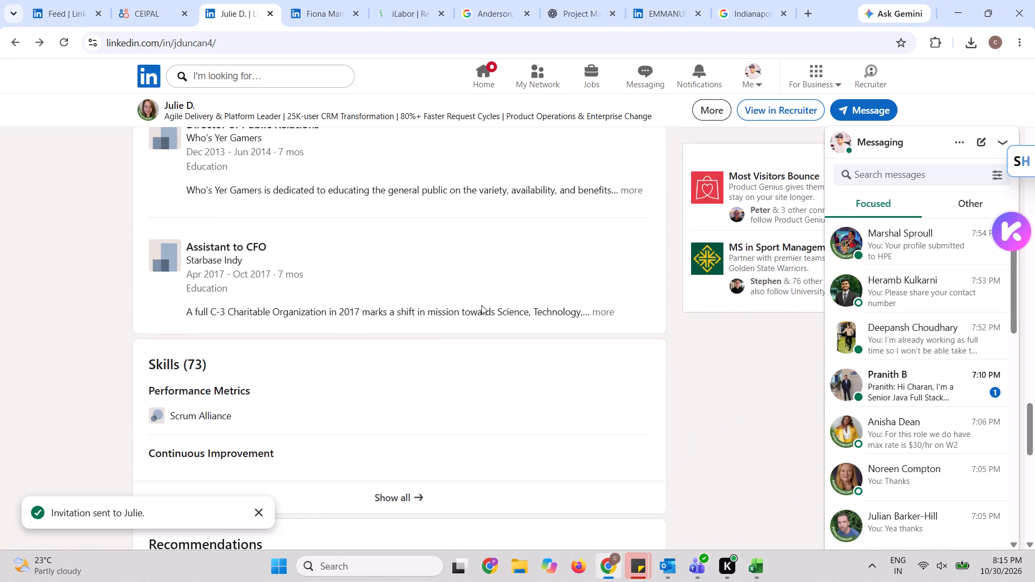
scroll(481, 305, down, 5)
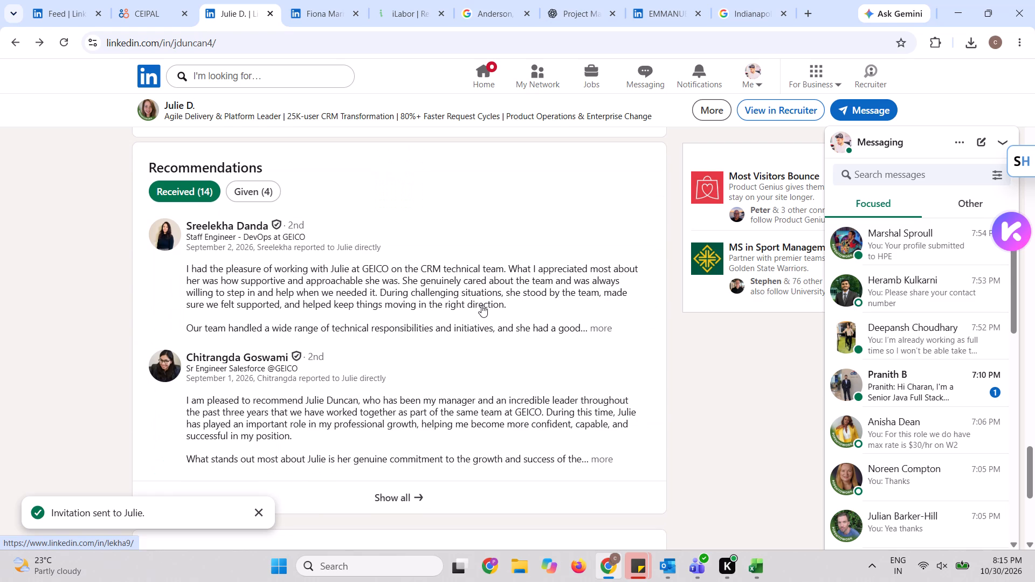
Review the work experience section of the invited candidate's LinkedIn profile, covering the project manager, product manager and project coordinator roles.
scroll(481, 305, up, 6)
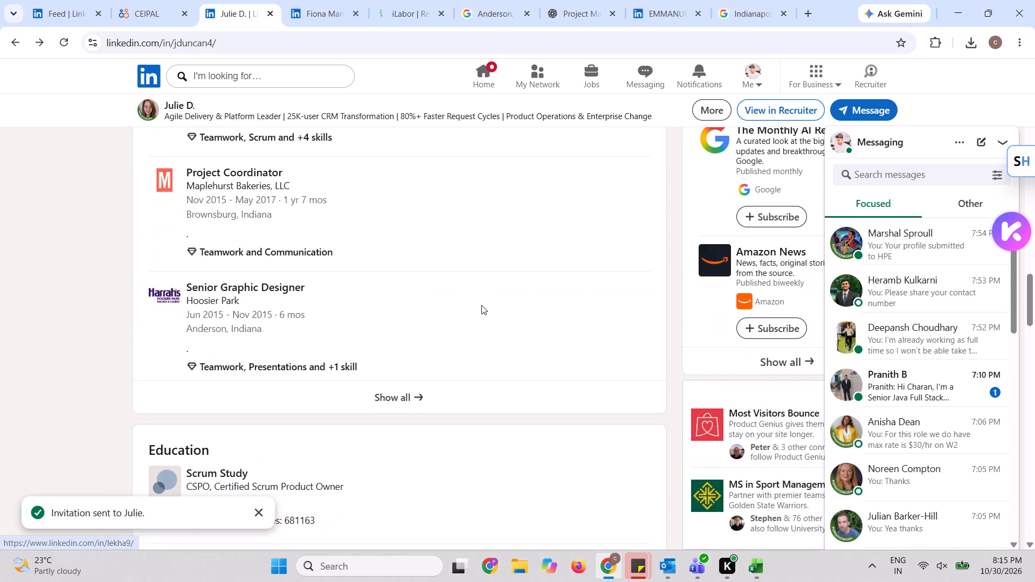
scroll(481, 305, up, 2)
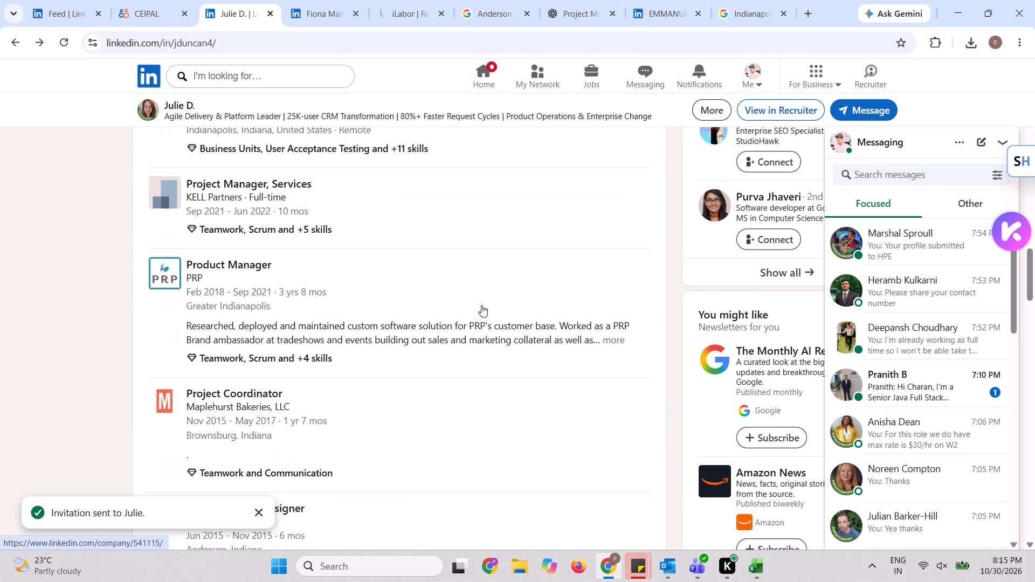
Return to iLabor, close the Kforce Project Manager requisition's details, and examine the requisition list's columns from duration and C2C rate through creation date.
scroll(481, 305, up, 2)
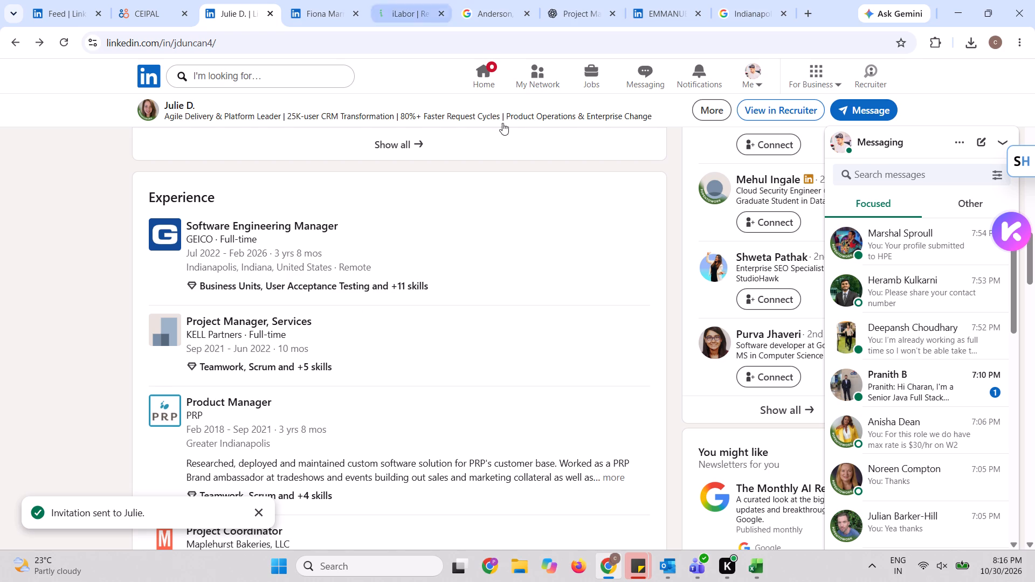
click(422, 0)
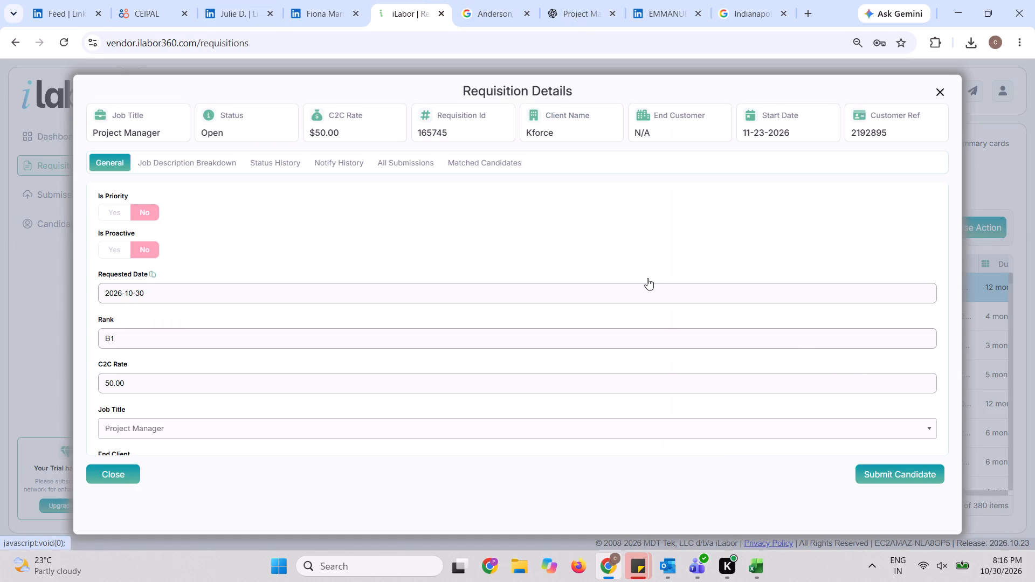
scroll(647, 278, left, 3)
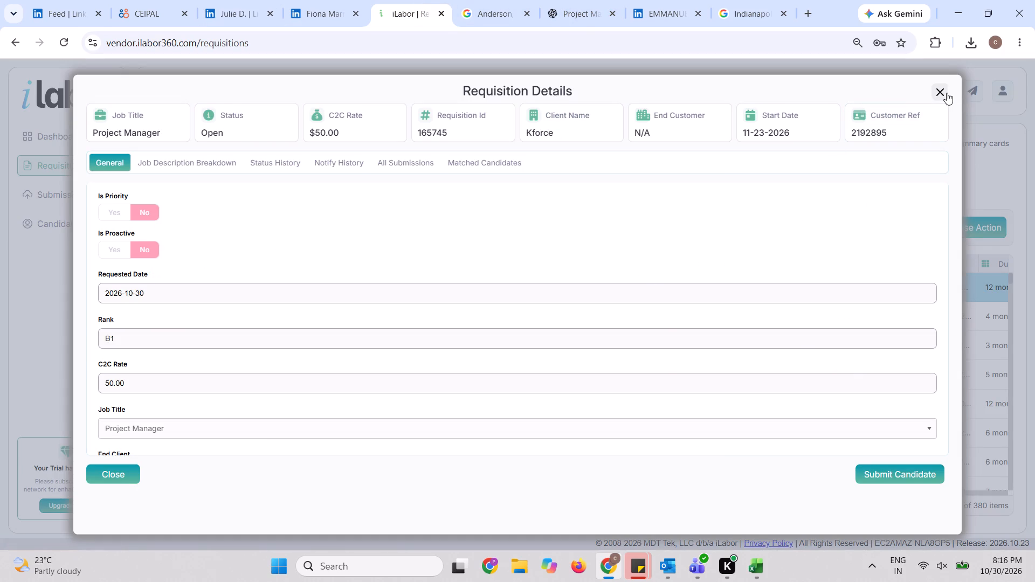
click(945, 93)
scroll(796, 322, left, 10)
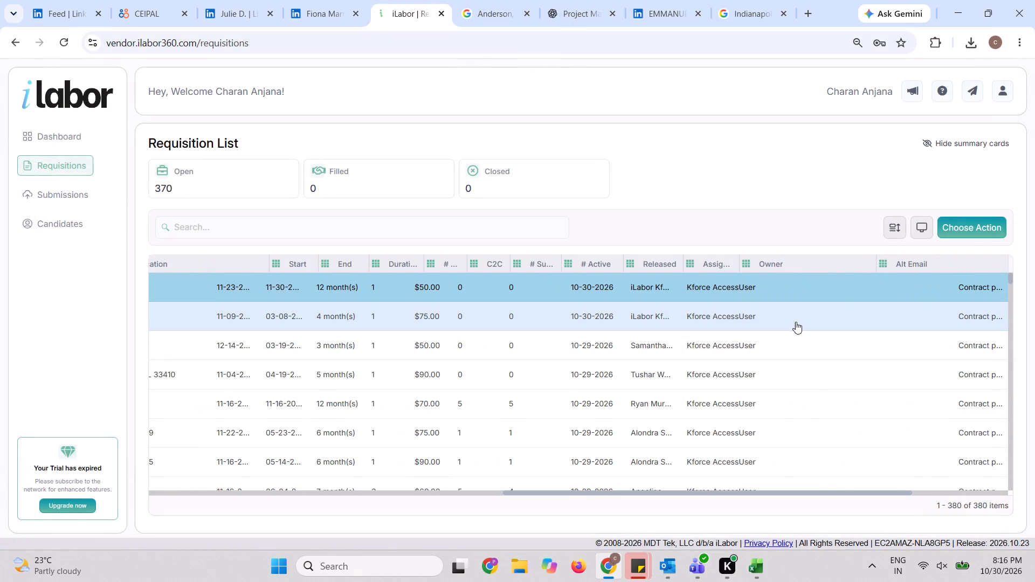
scroll(796, 322, left, 1)
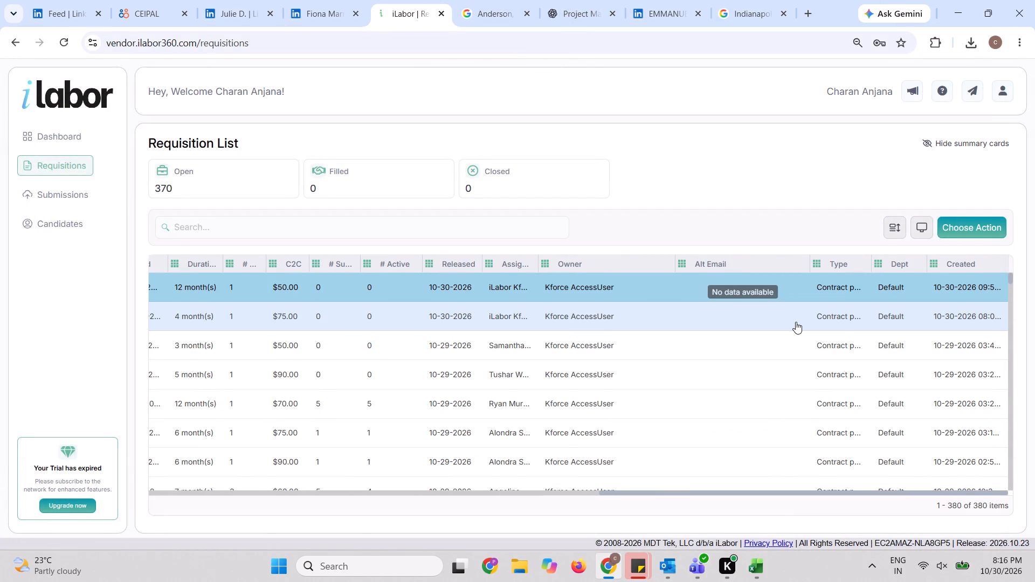
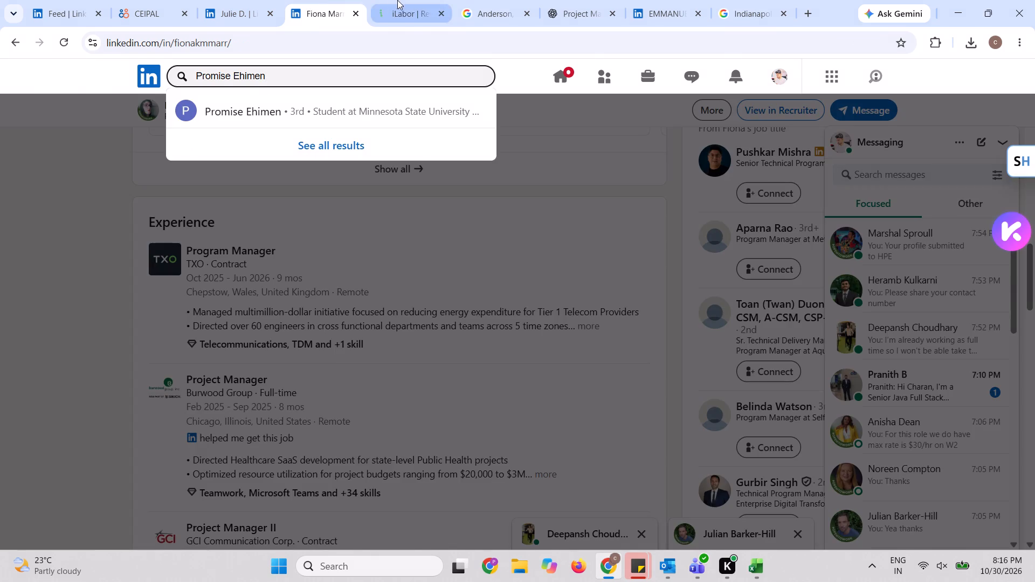
Switch from the candidate's LinkedIn profile back to the requisition list in iLabor.
click(399, 1)
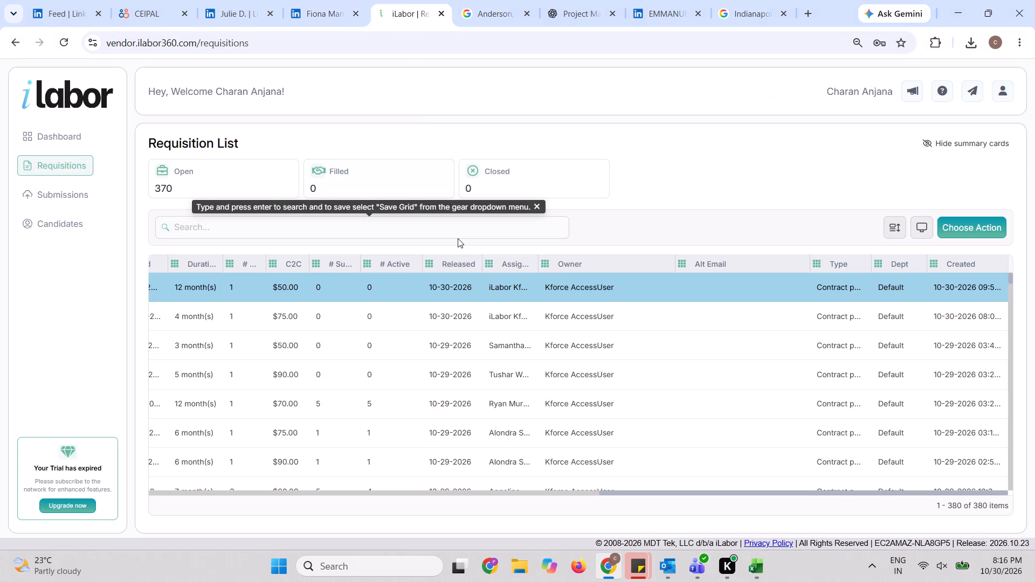
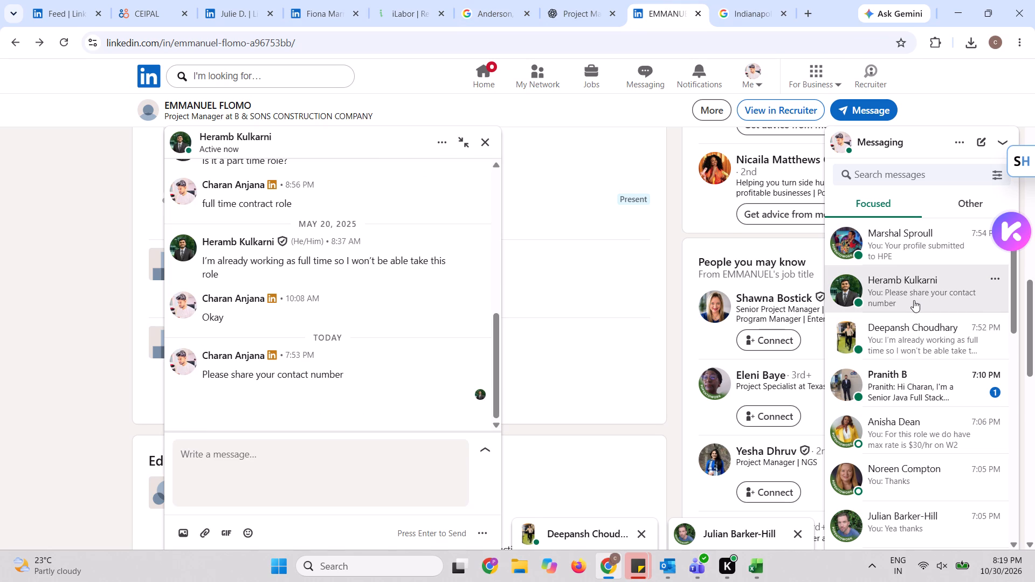
Close the open LinkedIn conversation that ends with the request for a contact number.
click(488, 142)
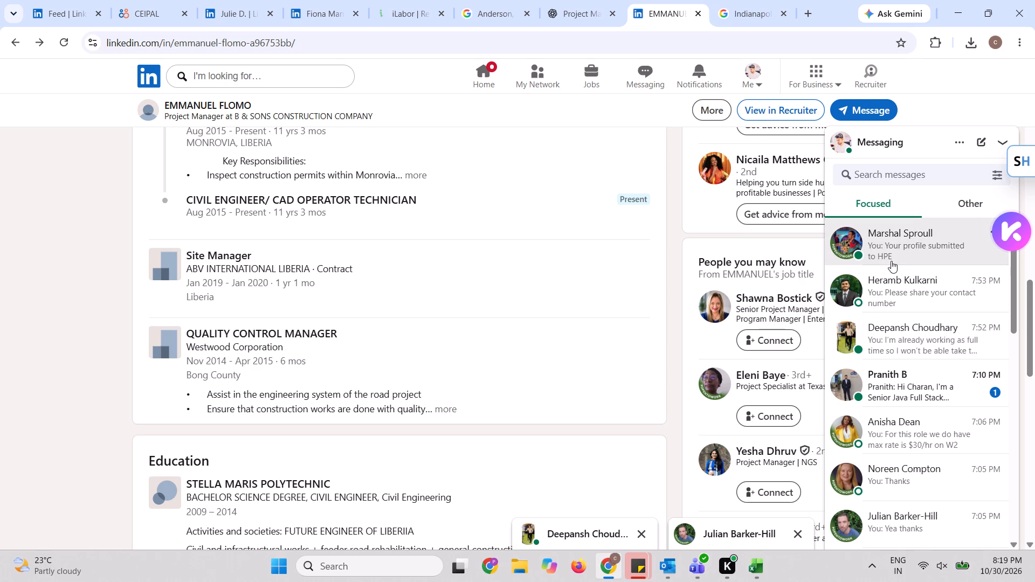
Open the LinkedIn conversation whose latest message asks for a contact number and capture a screenshot with the chat showing.
click(928, 283)
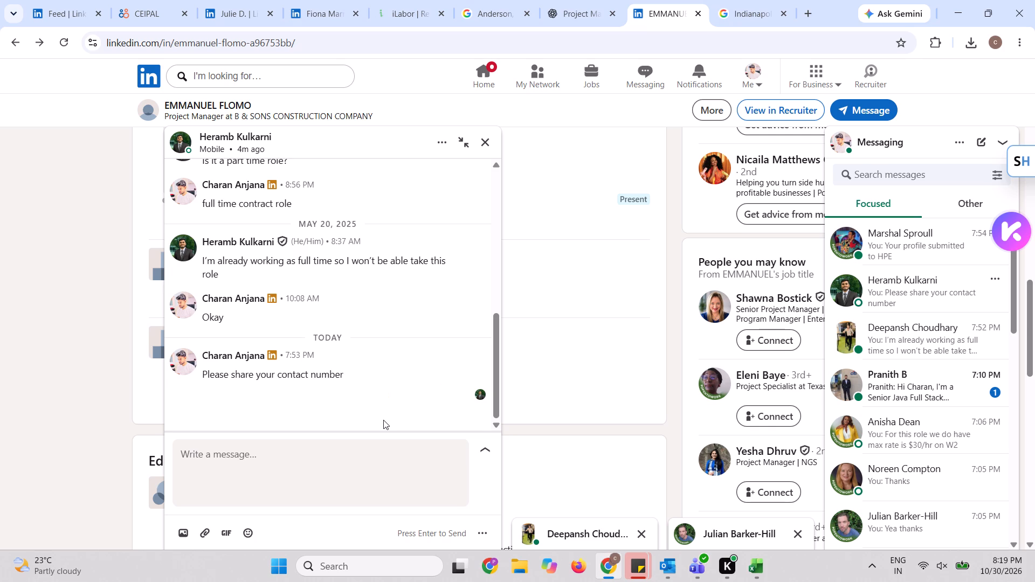
key(Print)
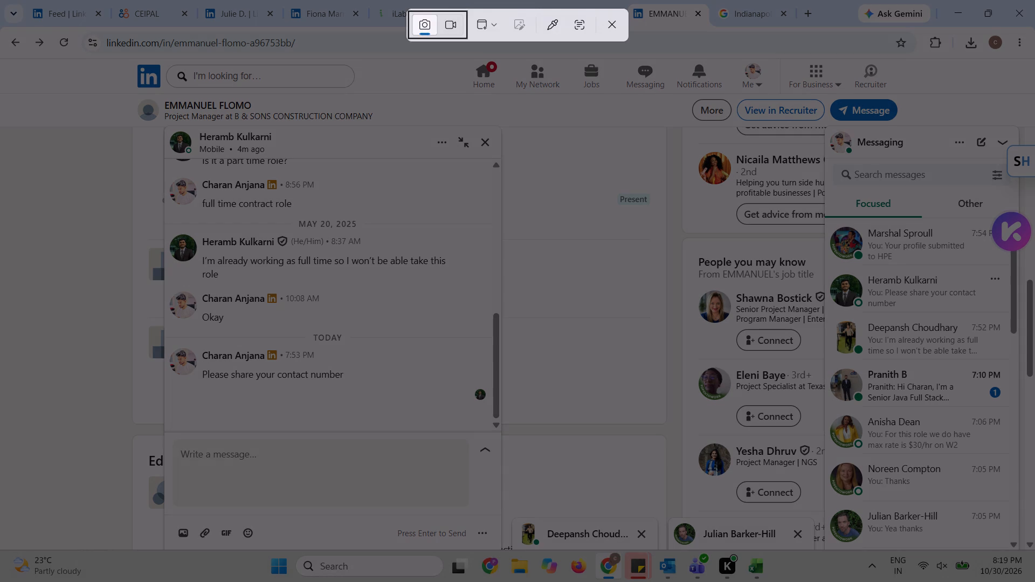
drag(105, 275, 425, 421)
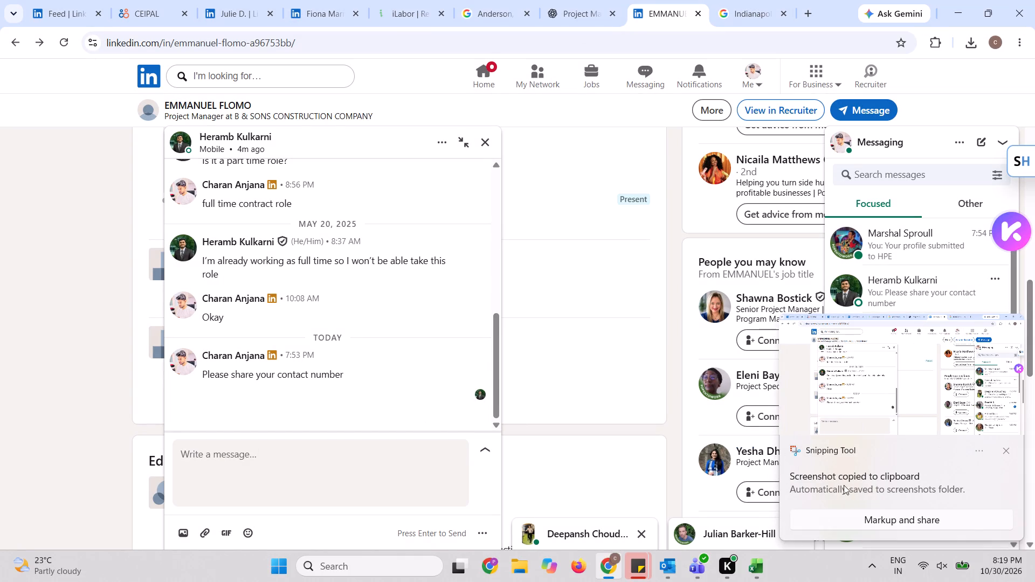
Open the captured screenshot in Snipping Tool and crop off the browser tab strip and address bar, keeping the LinkedIn page and chat.
click(891, 431)
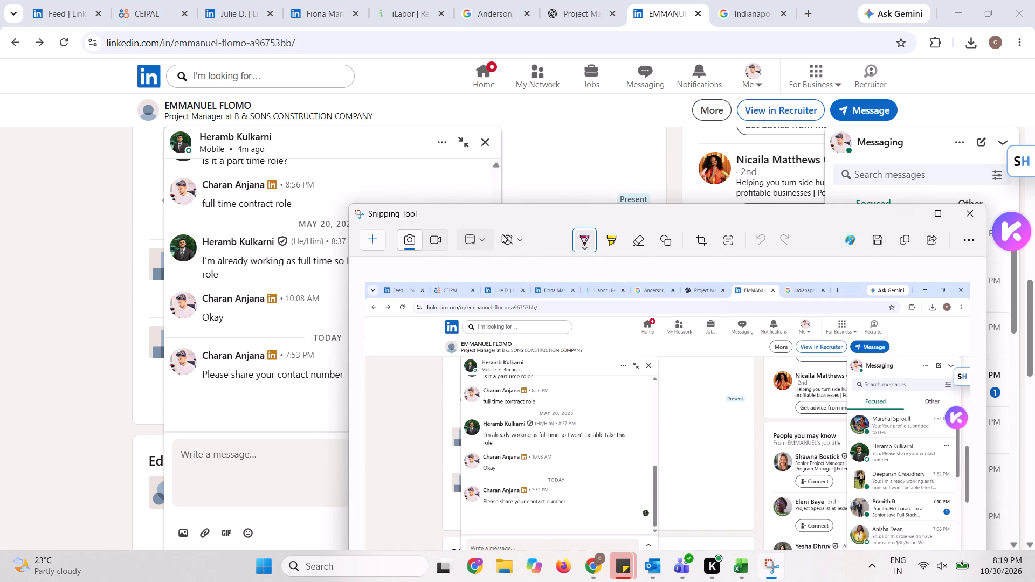
click(703, 247)
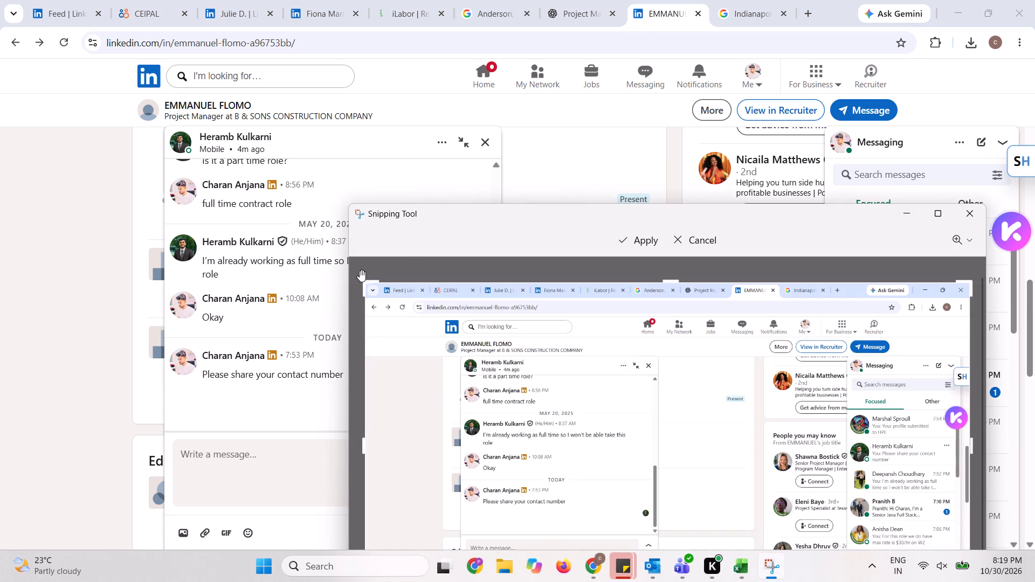
drag(368, 281, 424, 318)
drag(801, 233, 528, 40)
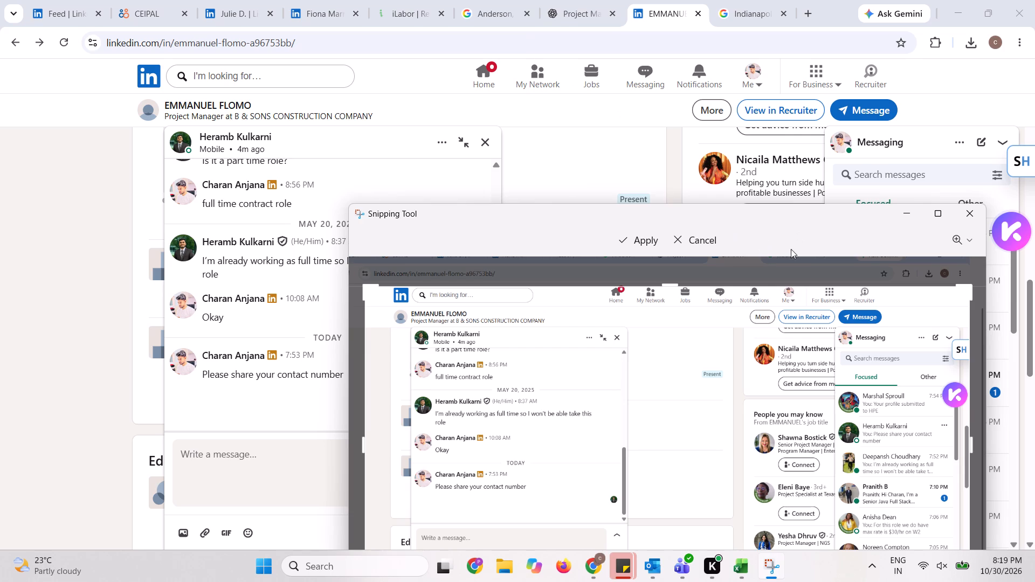
drag(800, 224, 653, 151)
drag(846, 214, 741, 131)
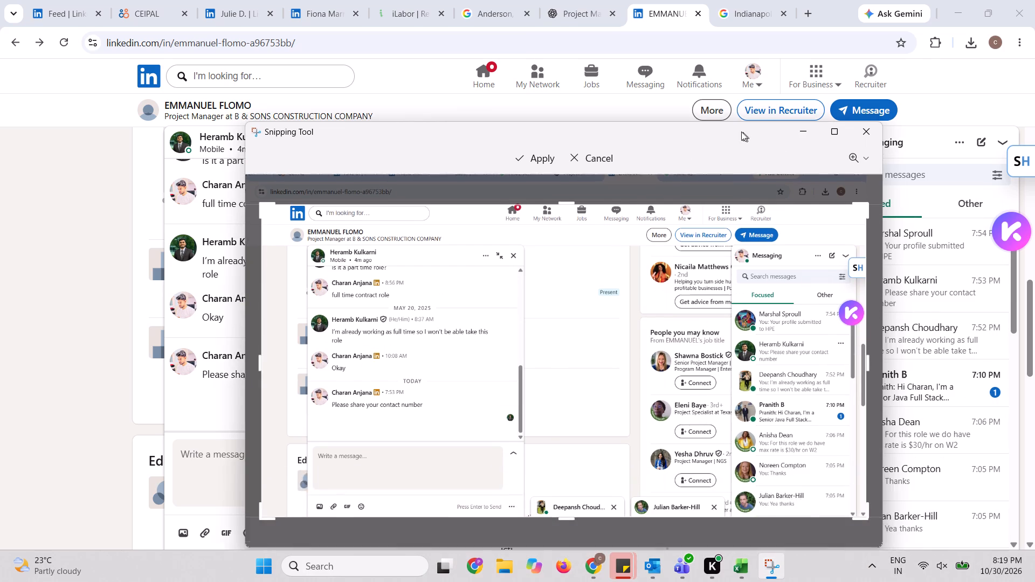
drag(741, 131, 699, 100)
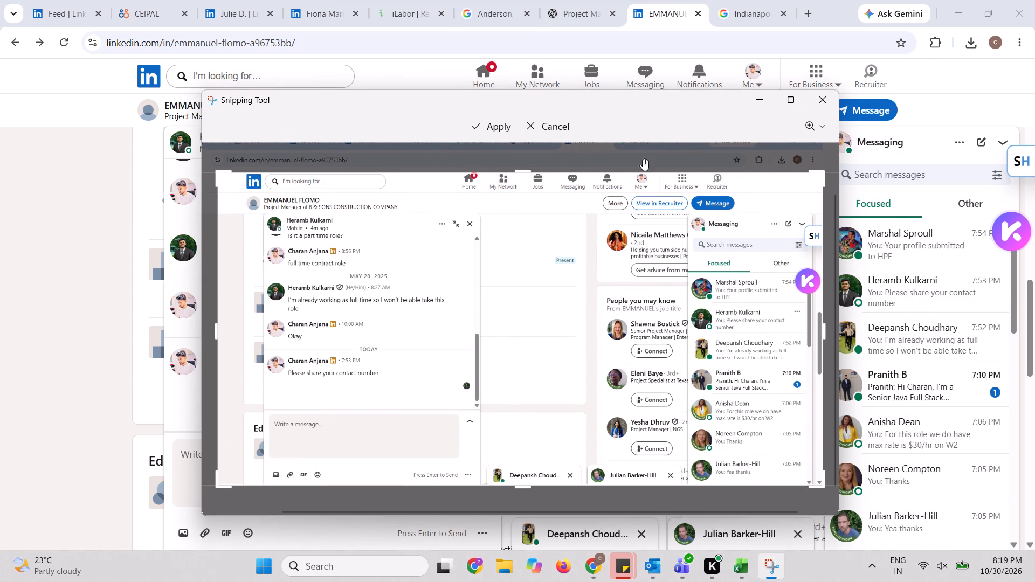
click(491, 129)
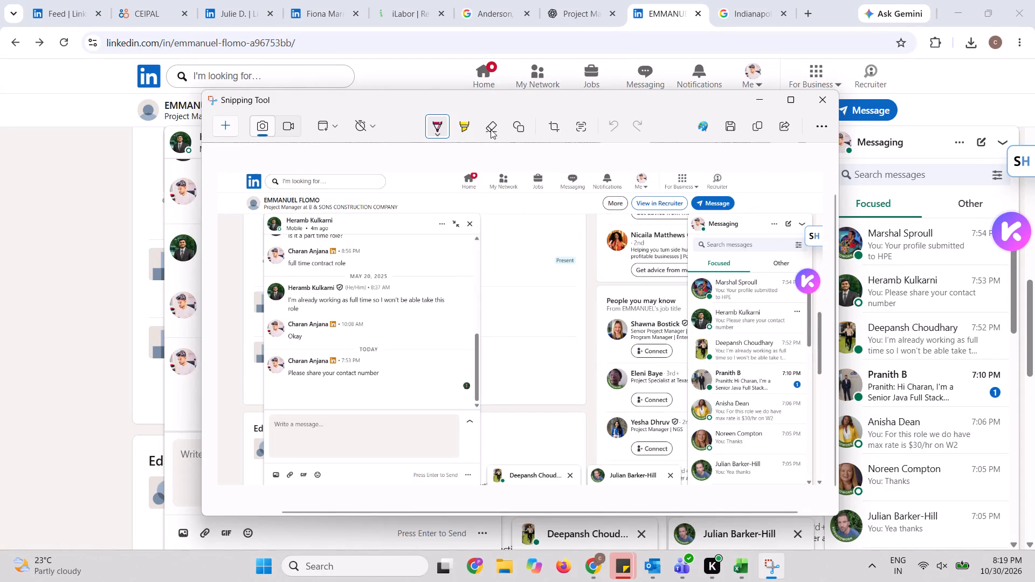
scroll(507, 275, up, 1)
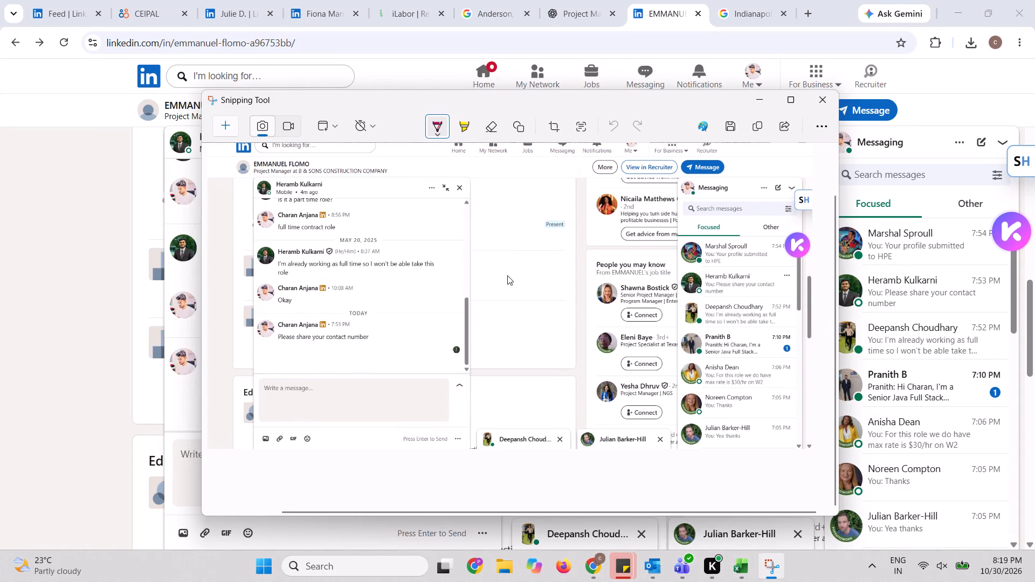
scroll(507, 275, up, 1)
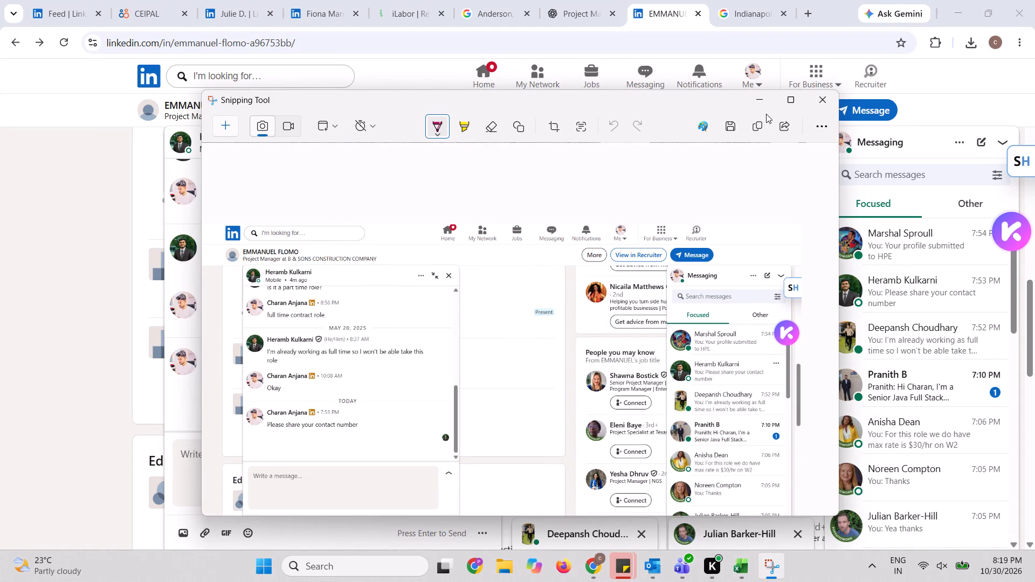
Close the cropped LinkedIn chat screenshot in Snipping Tool without saving it to a file.
click(727, 125)
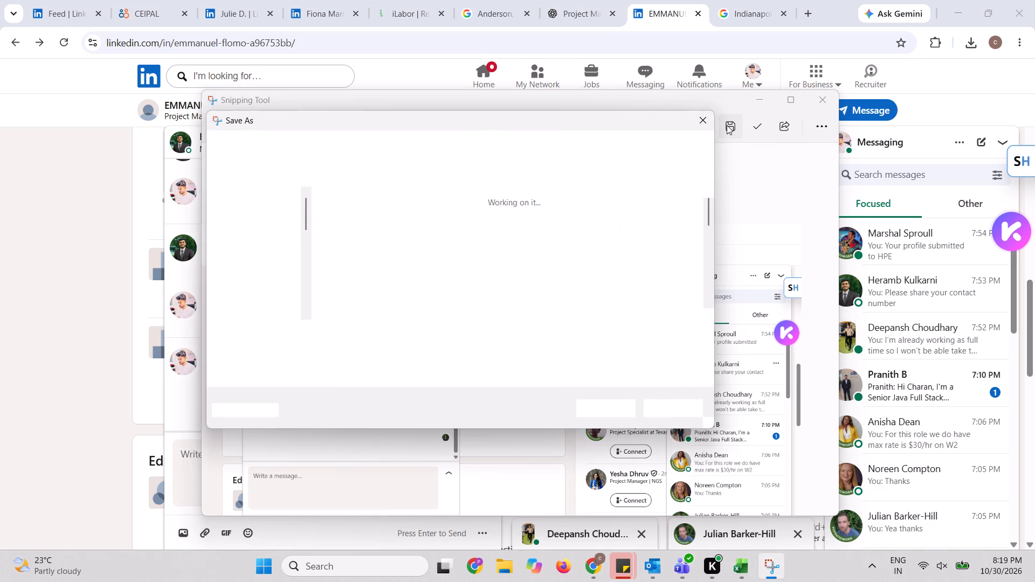
click(702, 124)
click(819, 109)
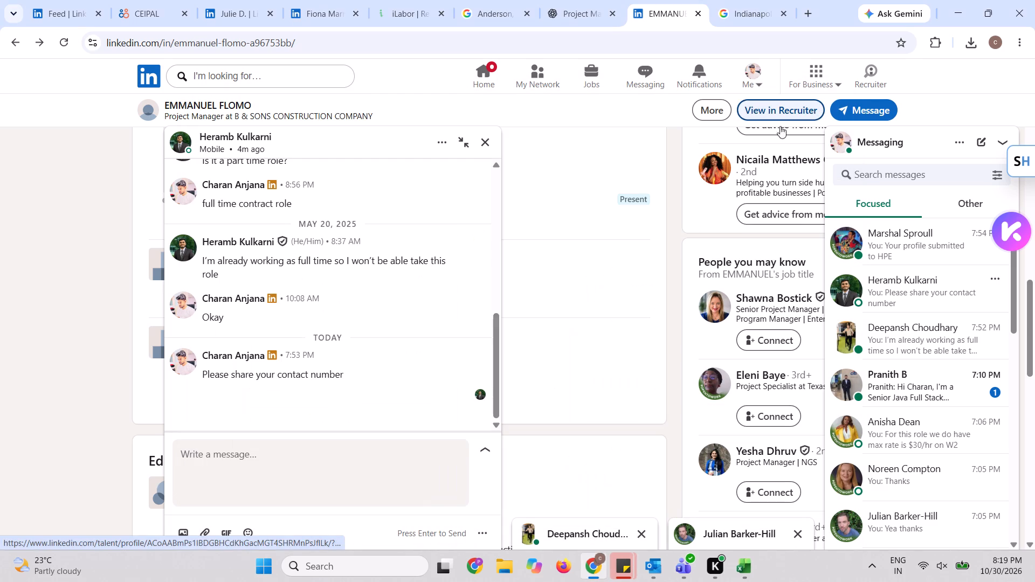
Replace the open LinkedIn chat with the unread message from the Senior Java Full Stack developer, read it and close it.
click(484, 137)
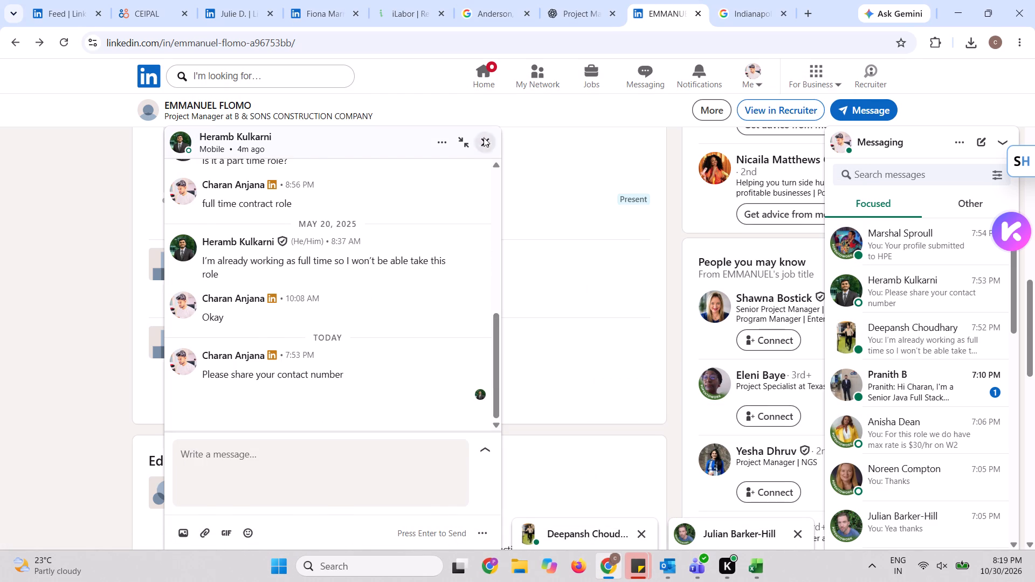
click(919, 394)
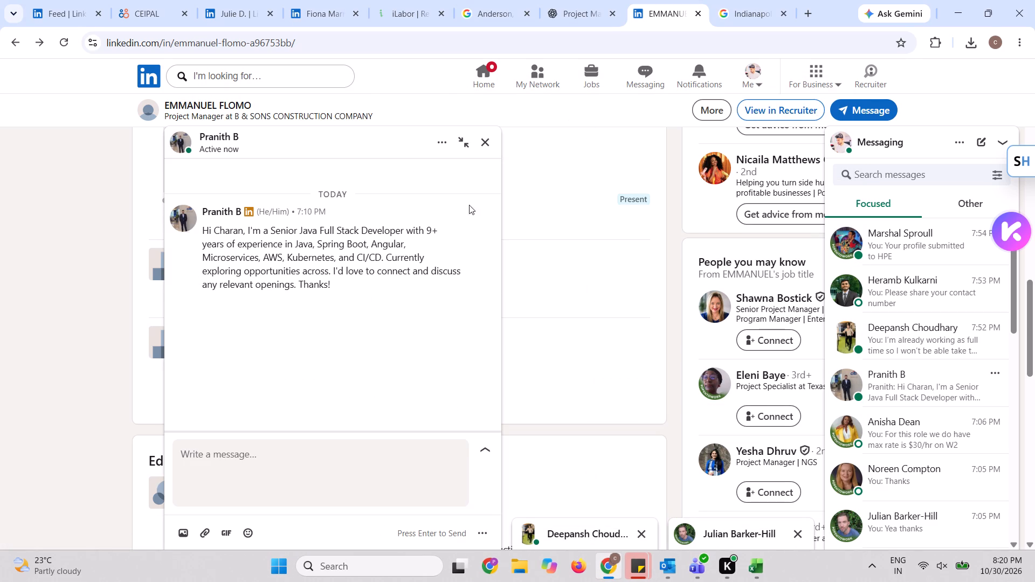
click(485, 138)
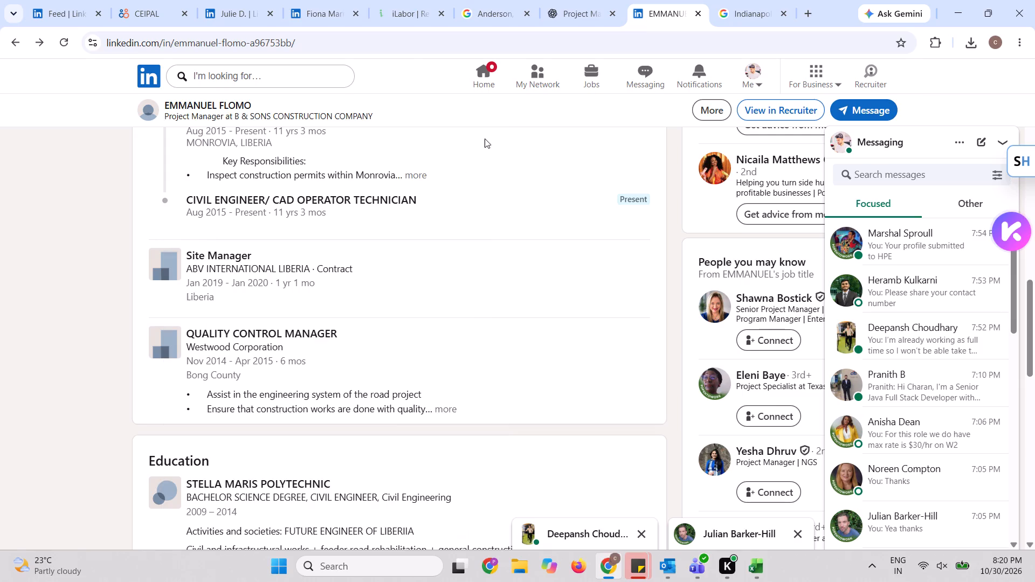
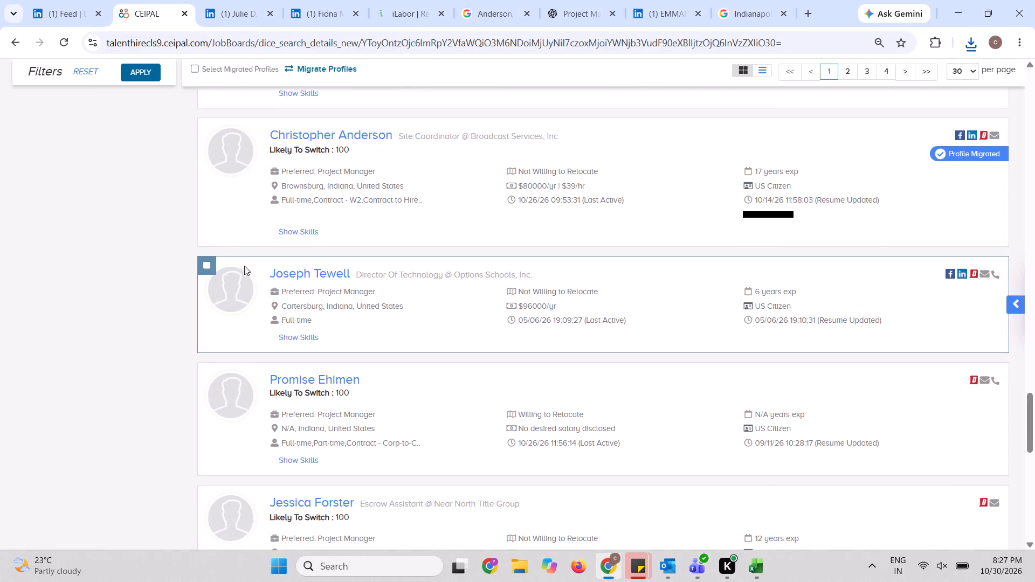
Copy the name of the Director Of Technology candidate at Options Schools and look it up on LinkedIn with "option" added, closing the suggestions.
drag(252, 274, 353, 275)
key(ctrl+c)
key(ctrl+c)
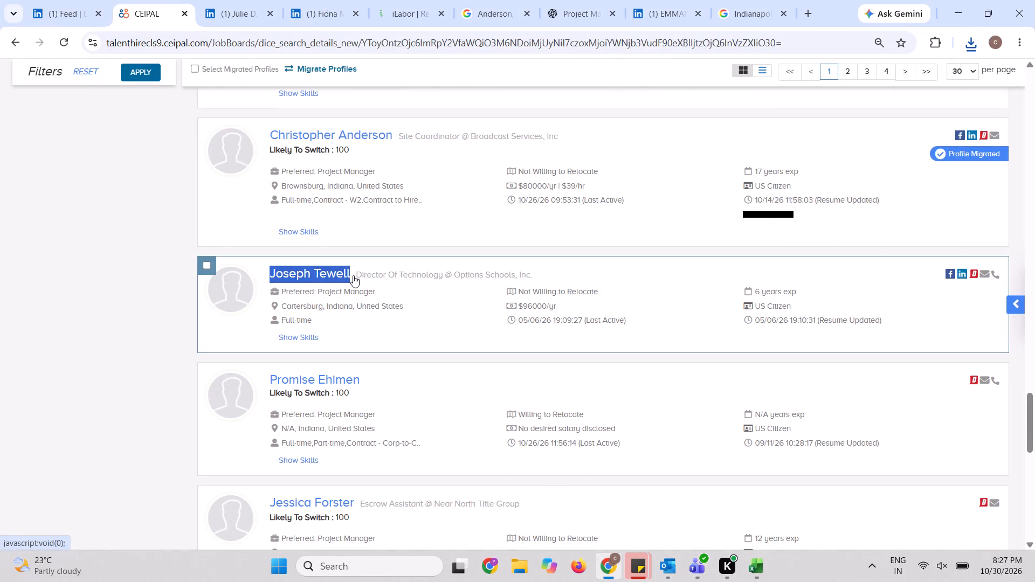
click(238, 0)
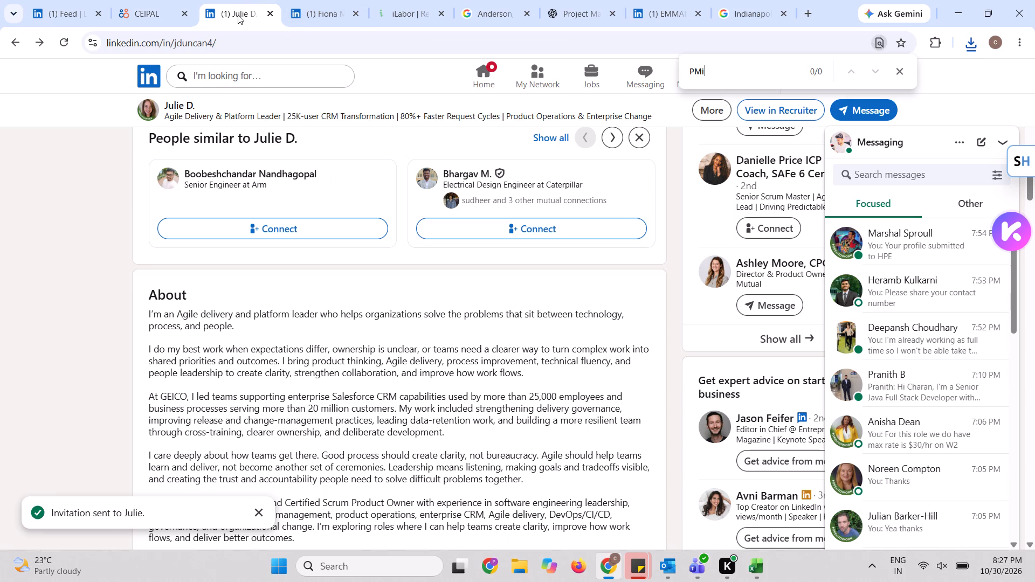
click(234, 67)
key(ctrl+v)
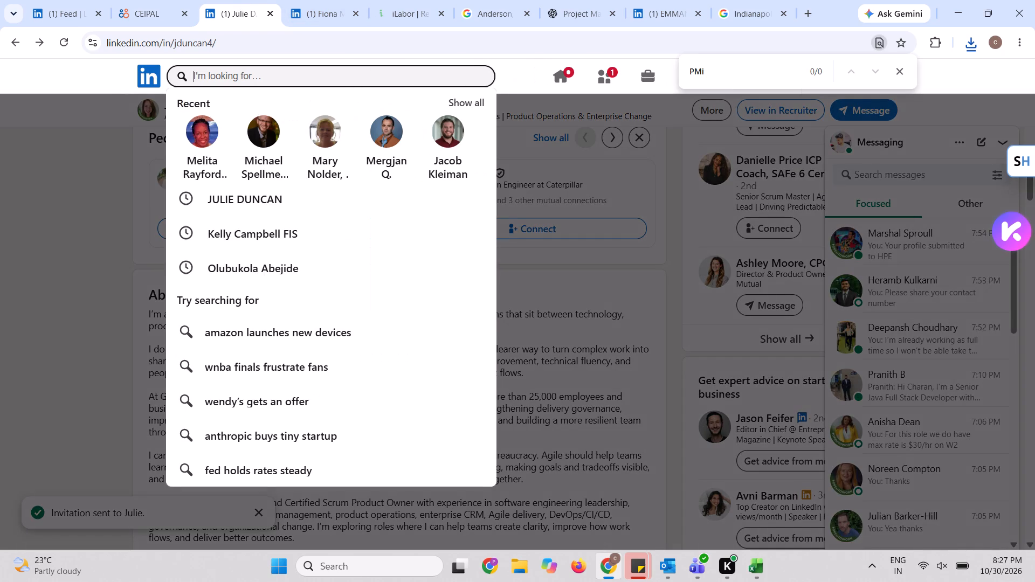
click(238, 71)
key(ctrl+v)
key(ctrl+a)
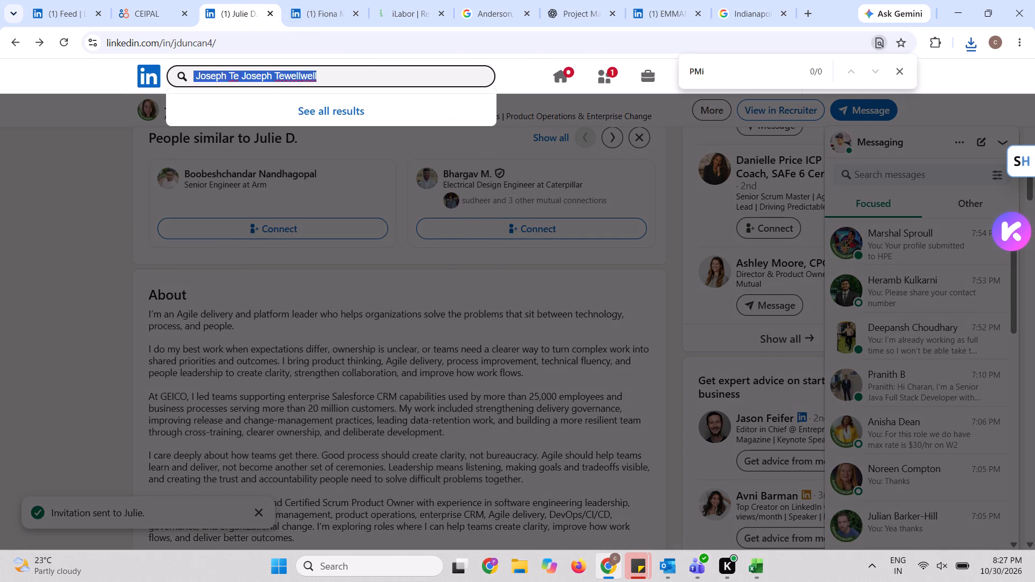
key(ctrl+v)
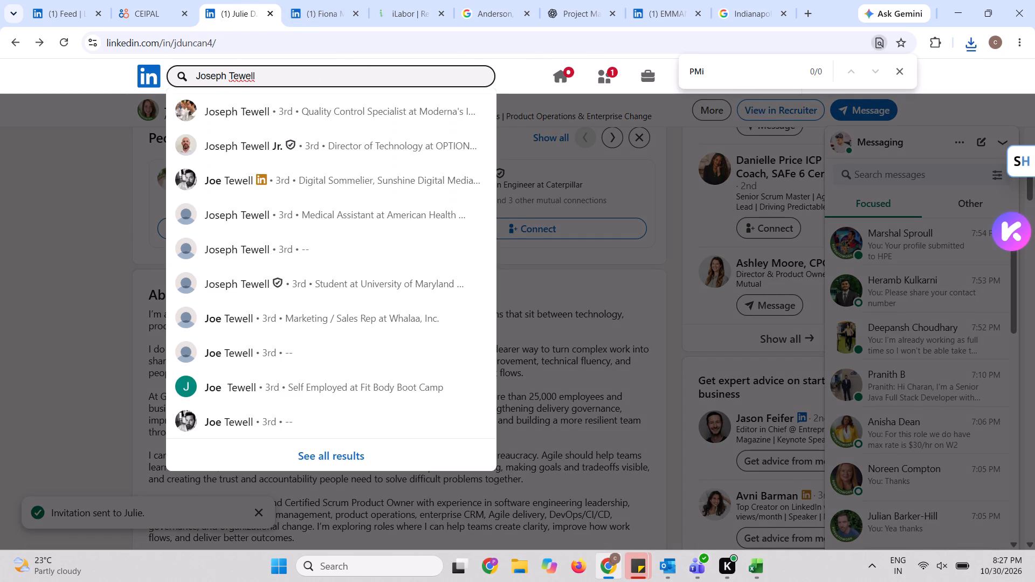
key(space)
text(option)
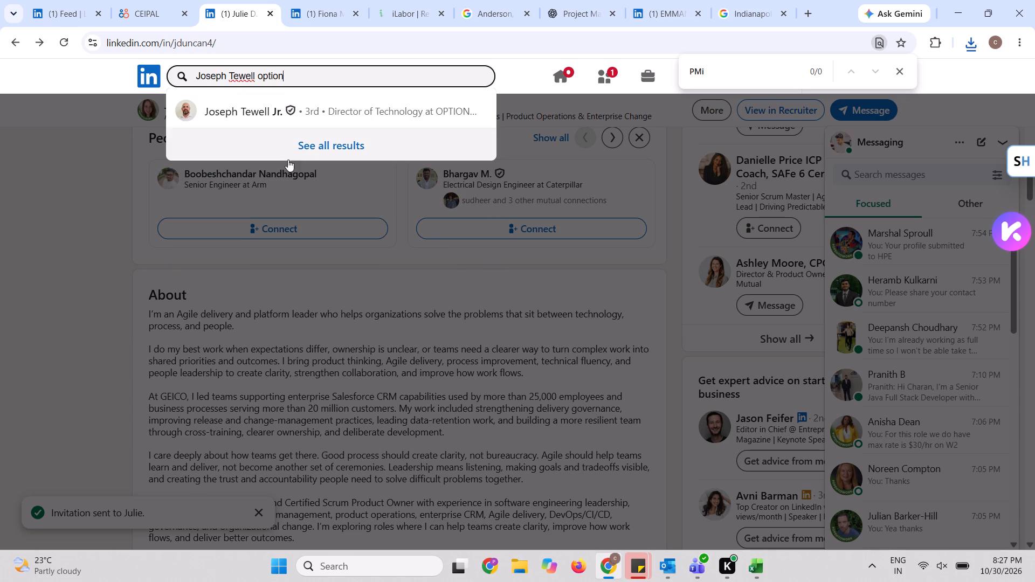
click(610, 73)
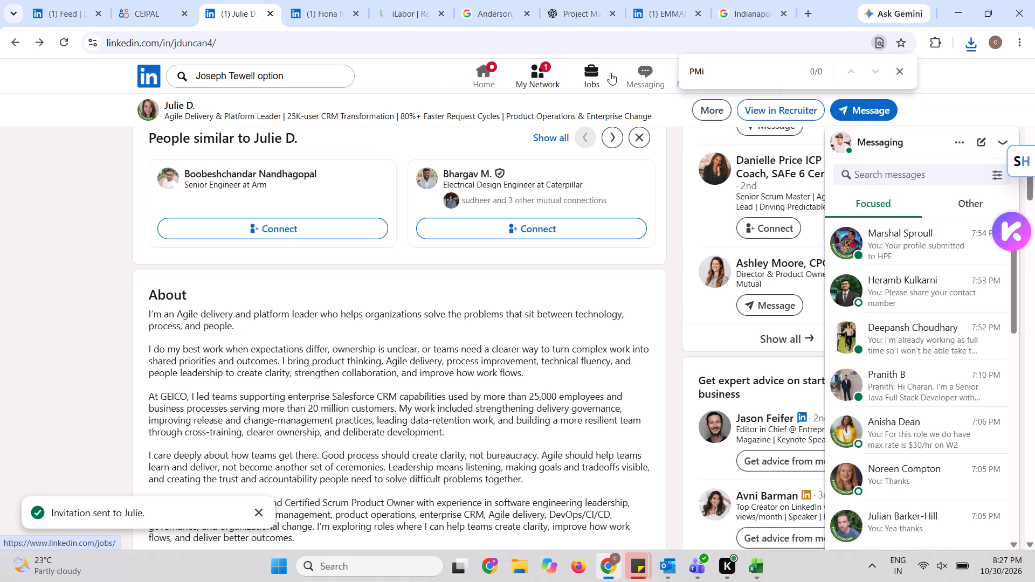
Accept the bench sales recruiter's pending connection invitation in the LinkedIn network, with the page search and messaging overlay closed.
click(541, 78)
click(900, 71)
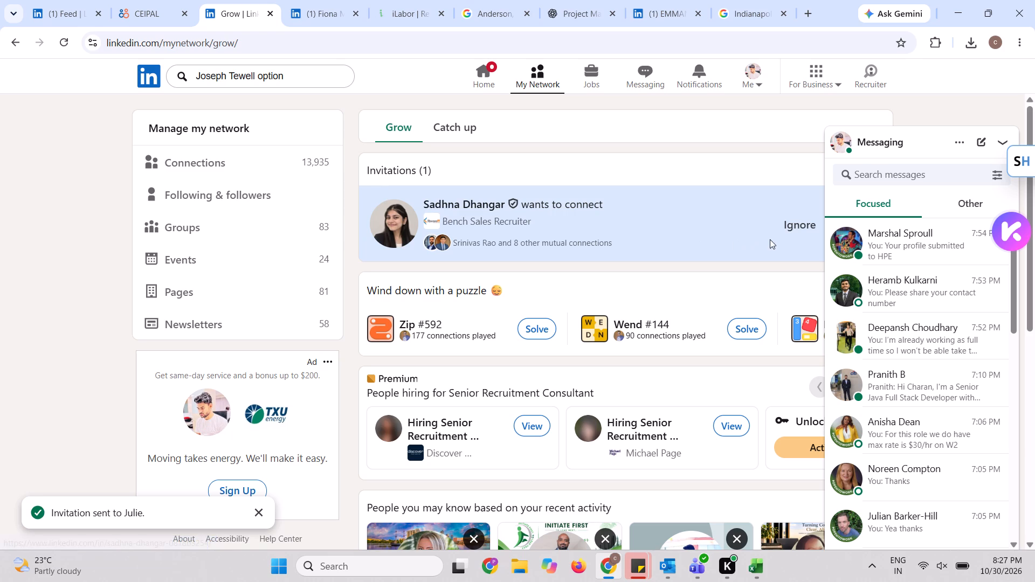
click(905, 155)
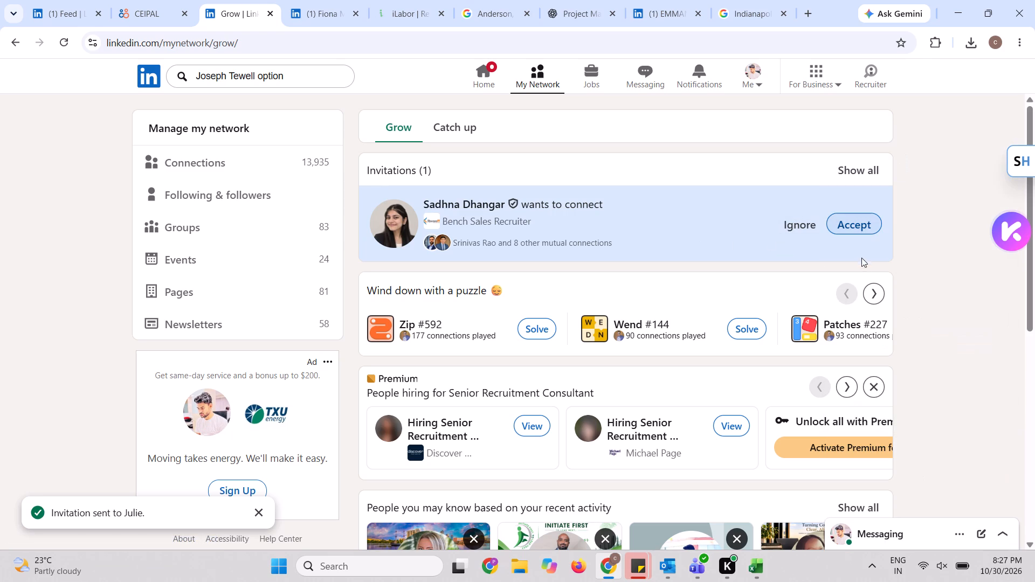
click(852, 216)
Open the full list of LinkedIn connections to view the most recent ones.
click(241, 164)
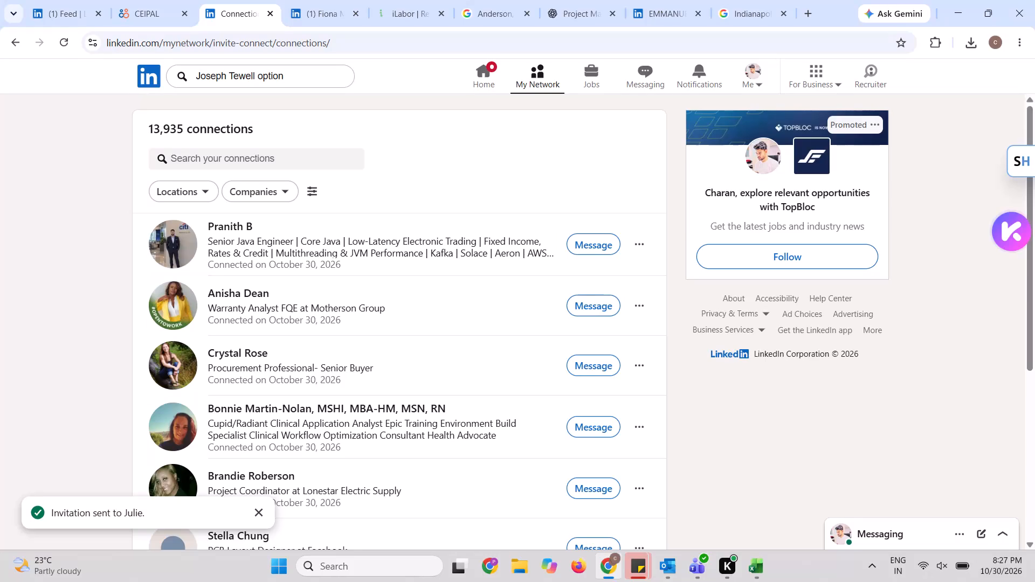
Switch to CEIPAL and return to the project manager candidate search results.
click(149, 0)
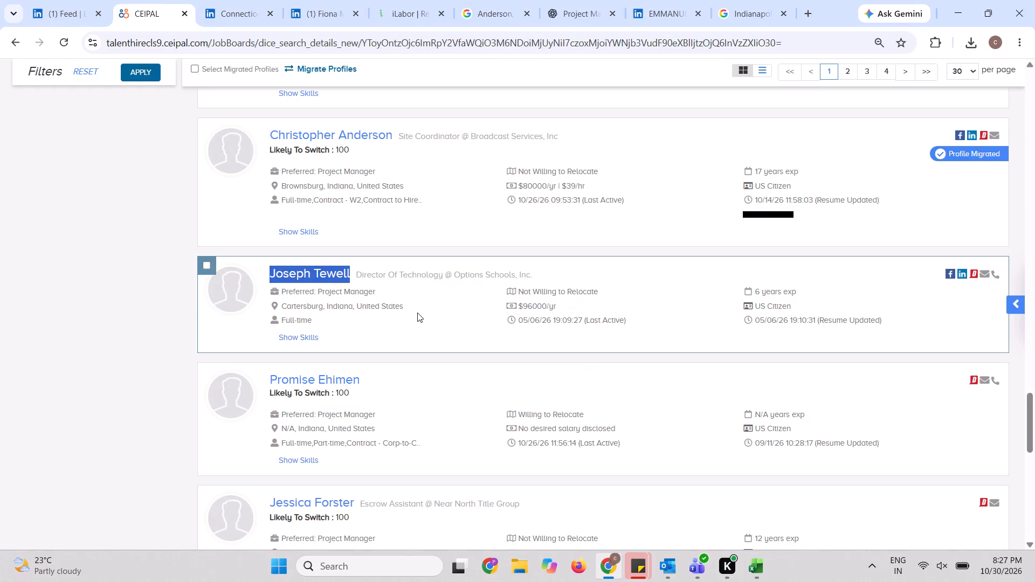
Copy the name of the Options Schools technology director from Cartersburg and enter it in LinkedIn's search, followed by "option sc".
key(ctrl+c)
key(ctrl+c)
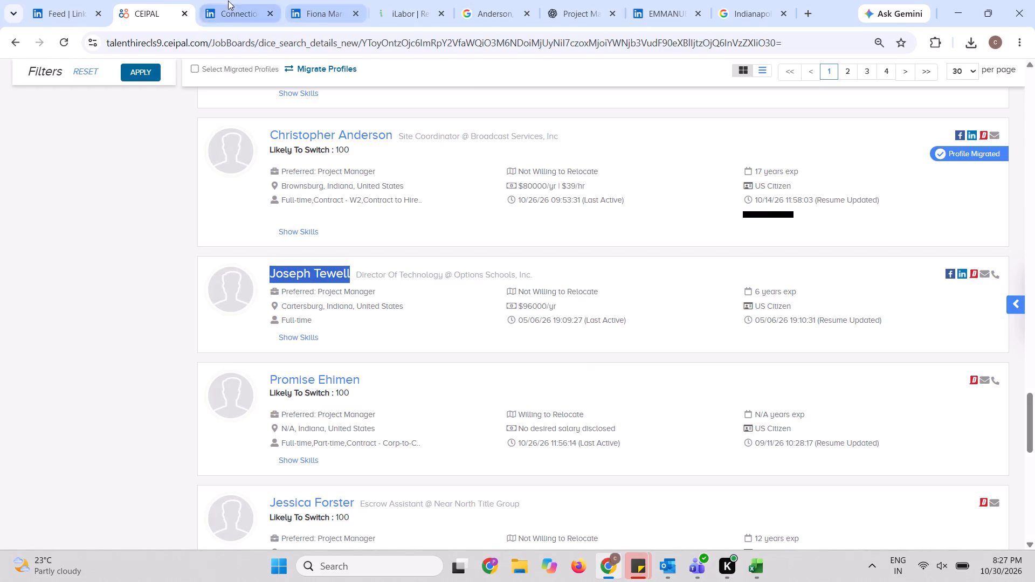
click(229, 1)
click(249, 66)
key(ctrl+a)
key(ctrl+v)
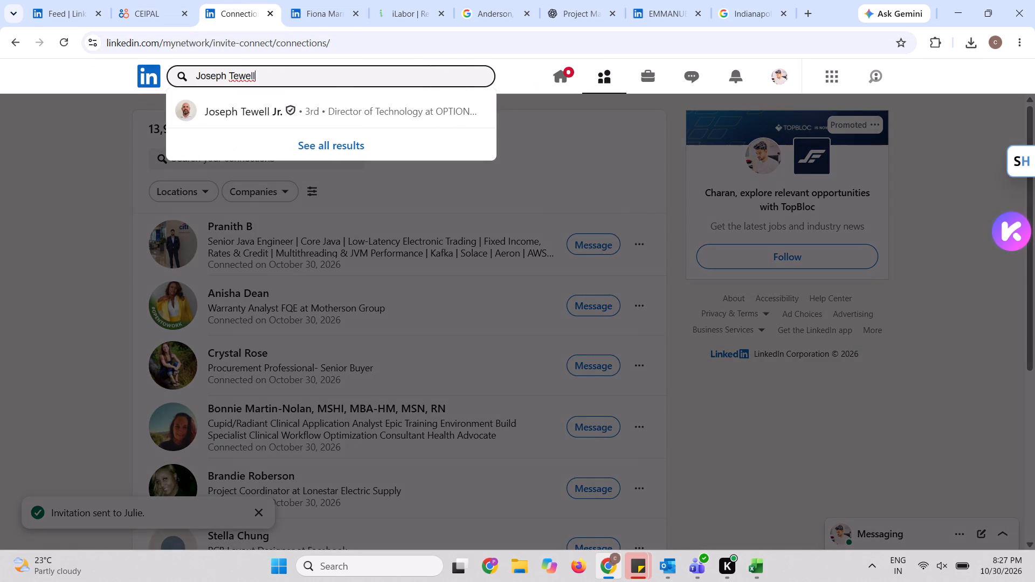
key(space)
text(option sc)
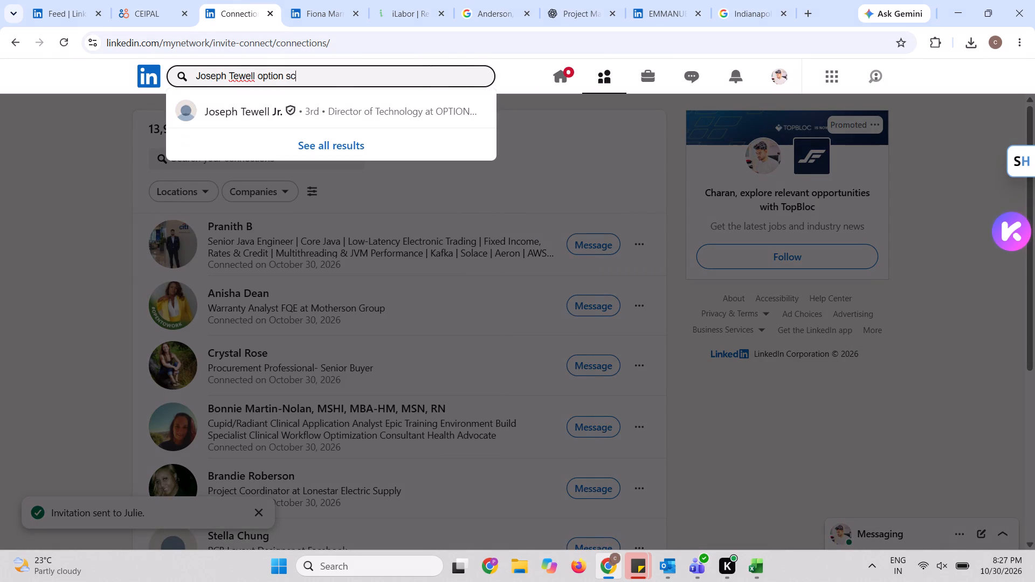
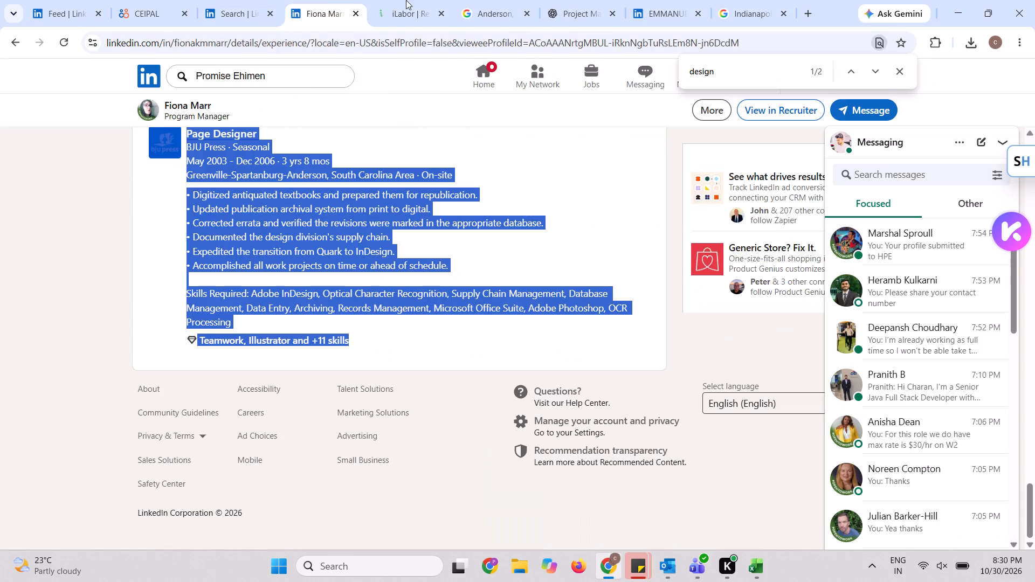
Switch to iLabor and examine the location, dates, duration, C2C rate and submission columns of the open requisitions.
click(420, 0)
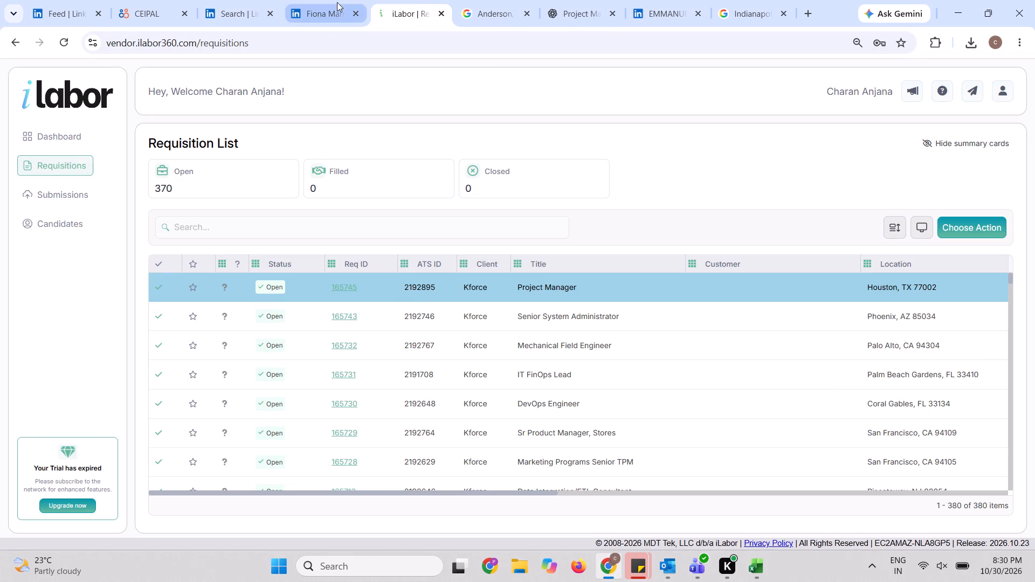
scroll(547, 290, left, 2)
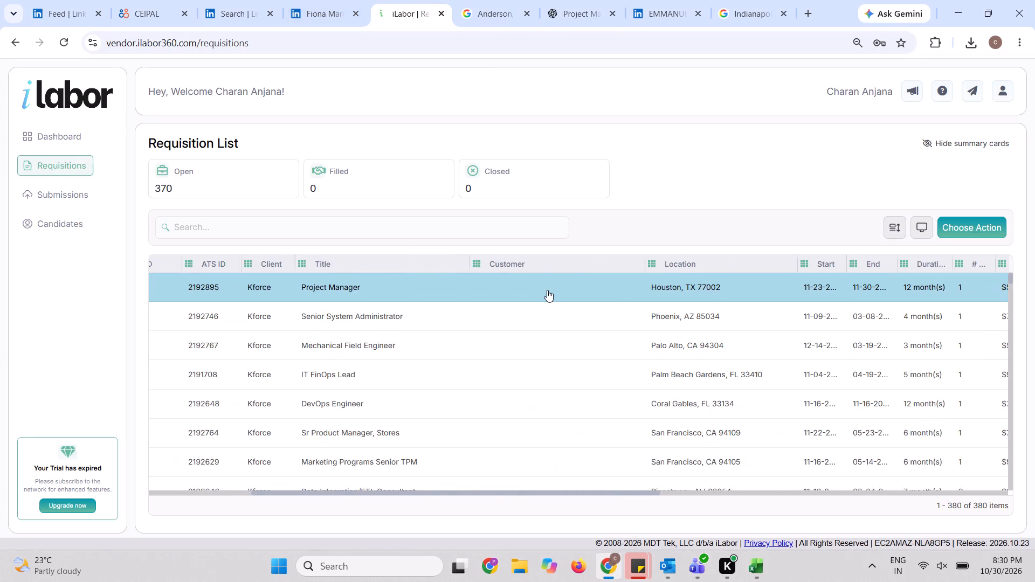
scroll(547, 290, left, 2)
click(614, 239)
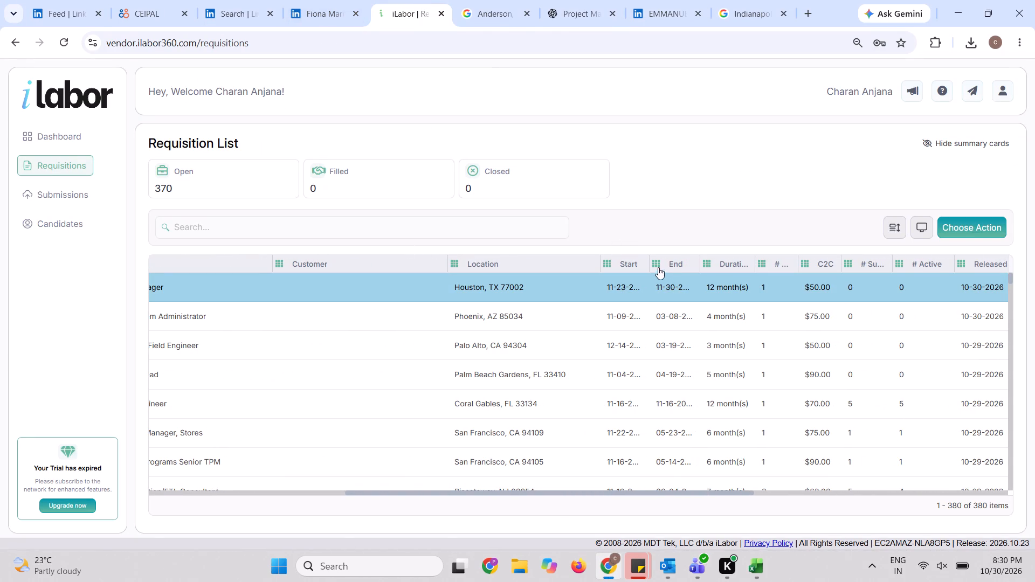
scroll(671, 269, left, 1)
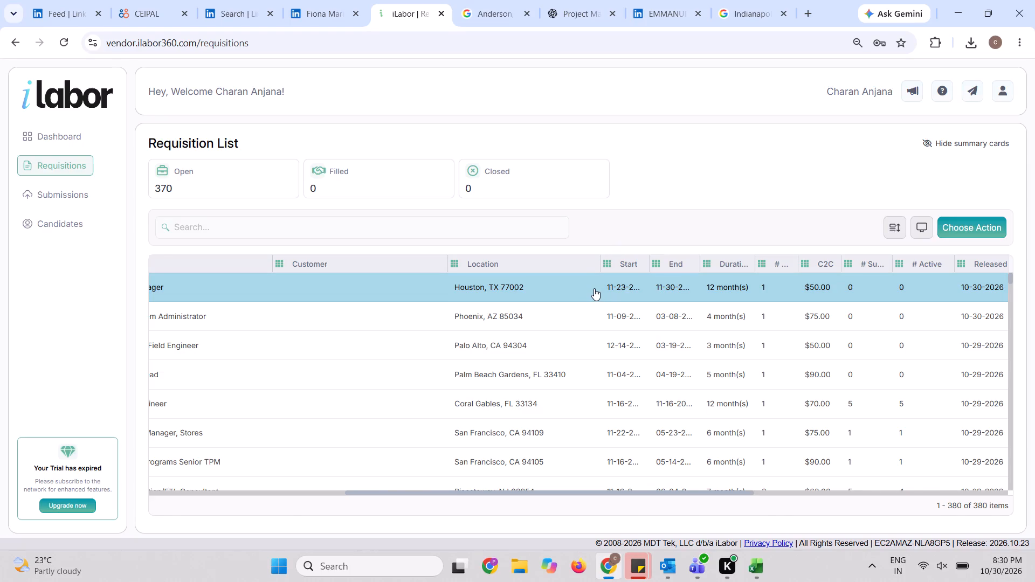
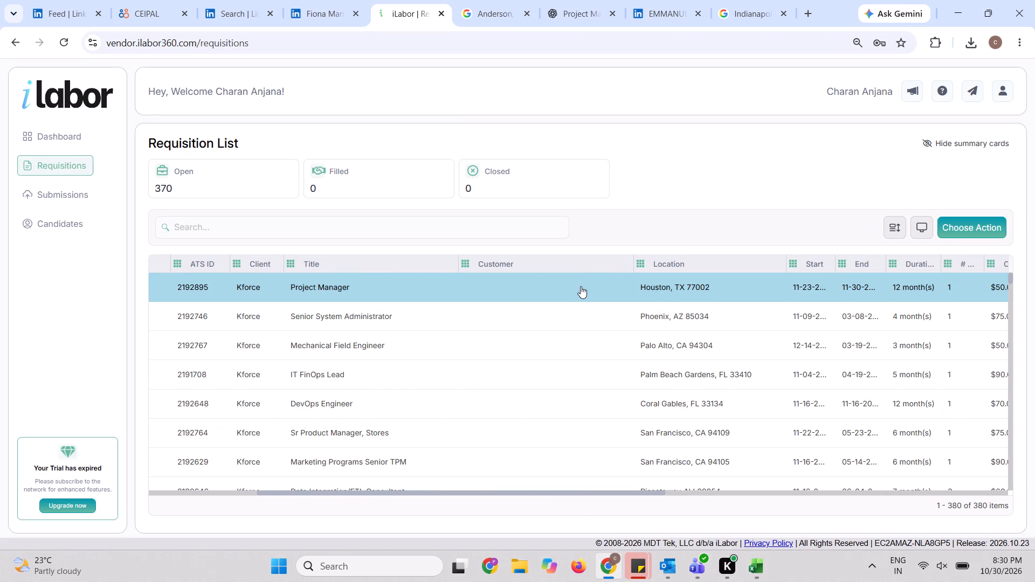
Switch to the program manager's LinkedIn experience page, clear the text selection and return to the most recent roles.
click(336, 0)
click(453, 401)
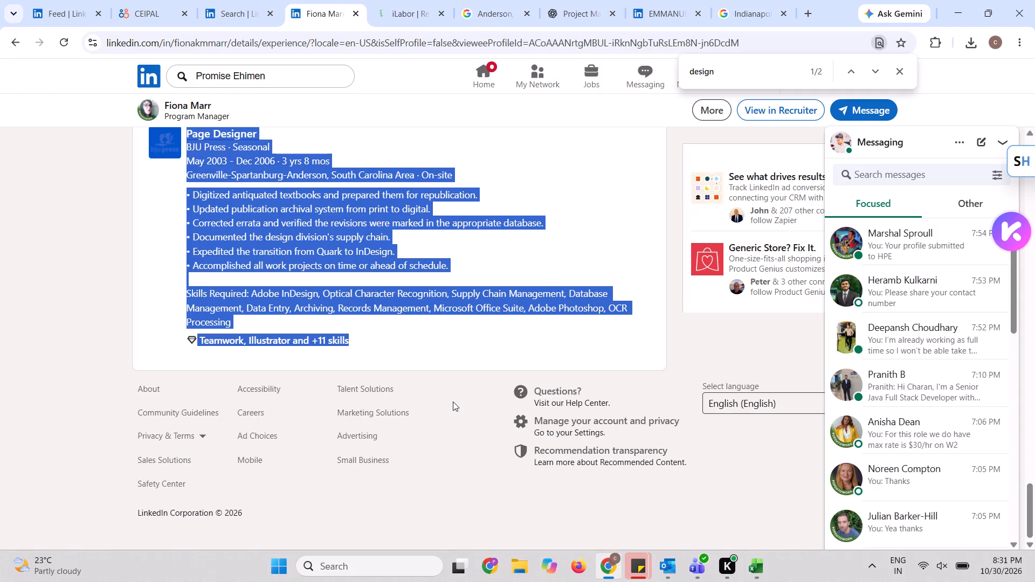
scroll(453, 401, up, 19)
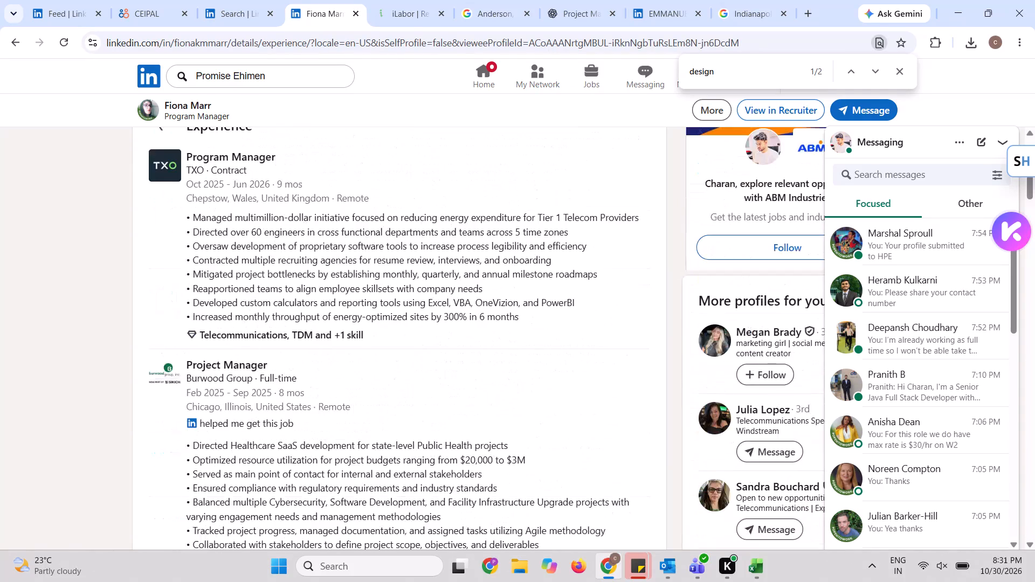
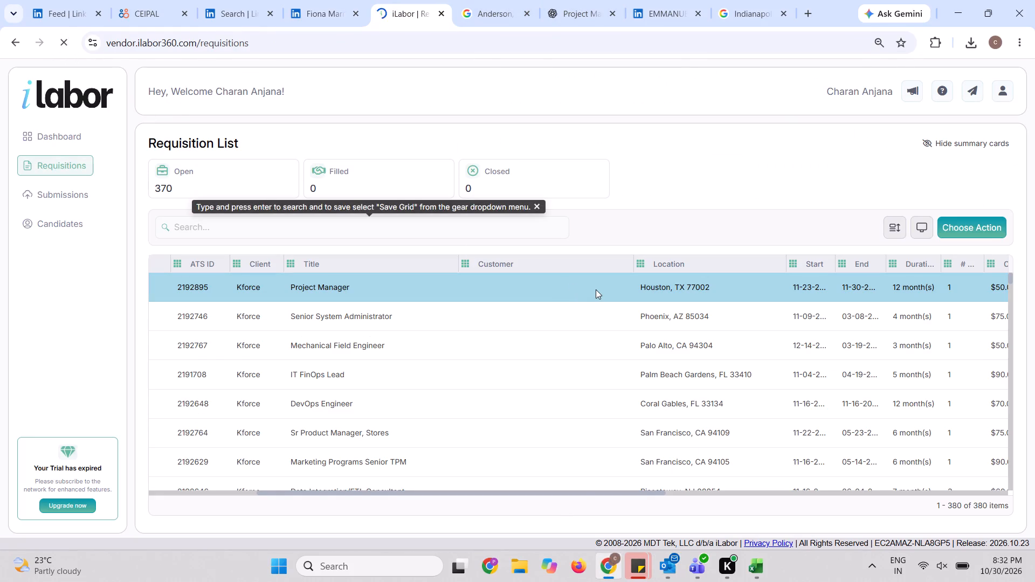
Open the Kforce Project Manager requisition 165745 in the requisition list and check the job location stated in its job description.
scroll(596, 289, left, 2)
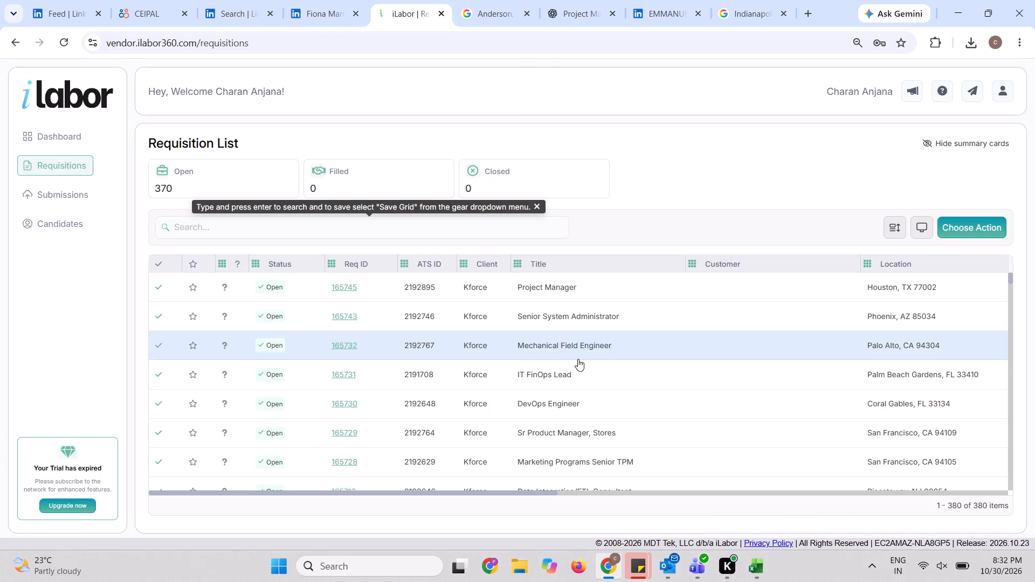
scroll(602, 294, left, 1)
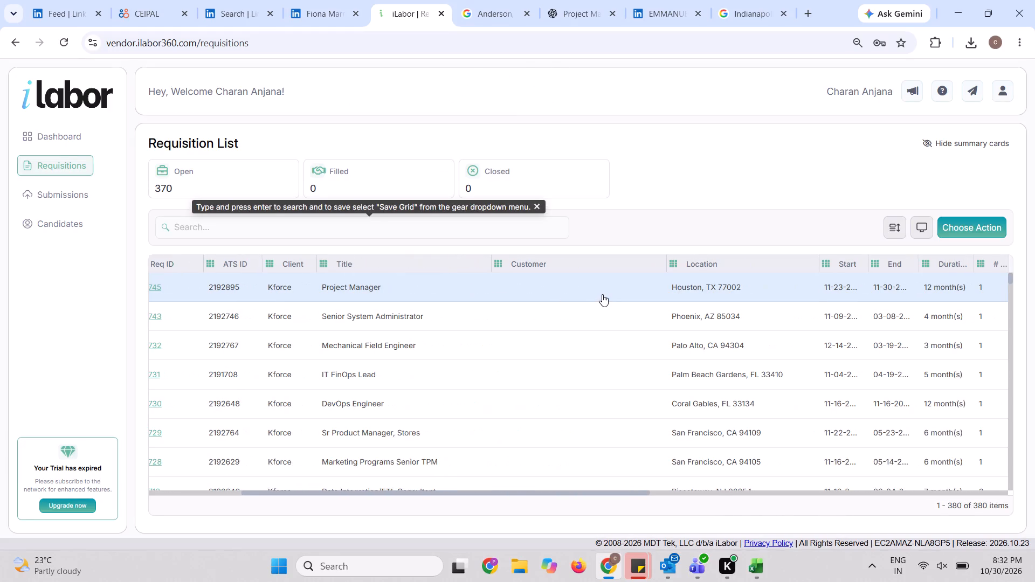
scroll(602, 294, left, 1)
click(347, 285)
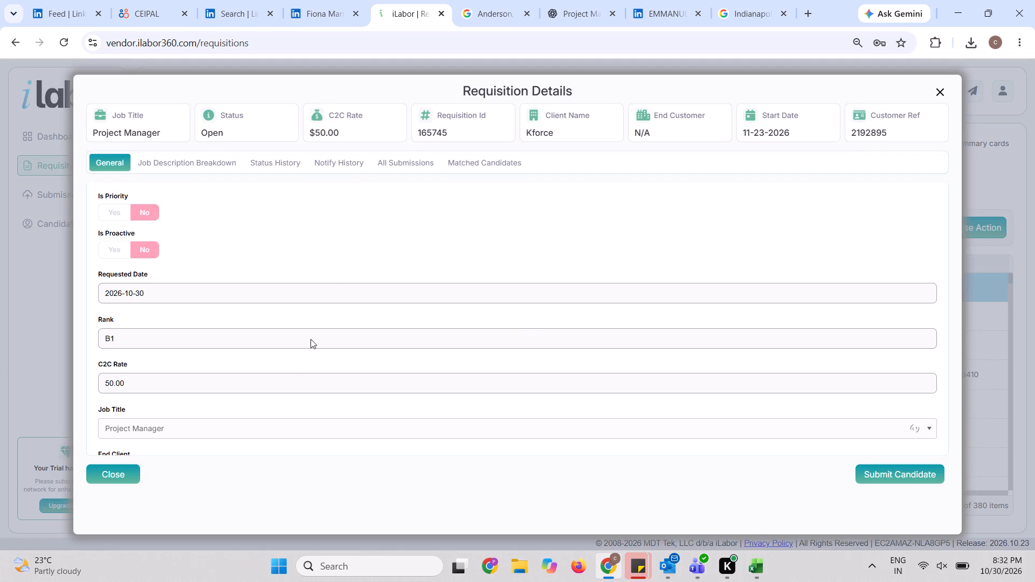
scroll(284, 368, down, 2)
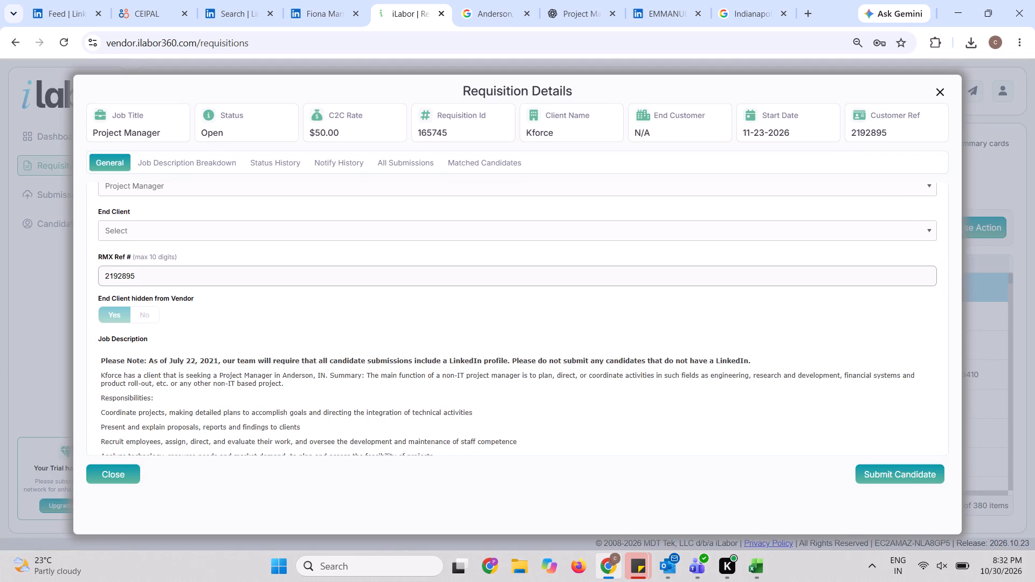
drag(229, 374, 332, 379)
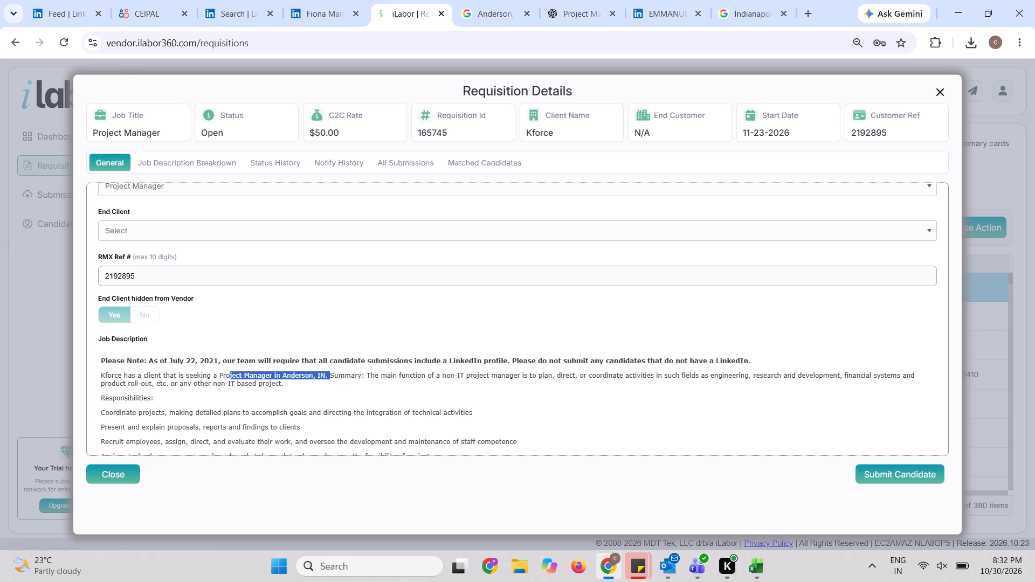
Close the details of the Kforce Project Manager requisition and return to the requisition list.
click(332, 379)
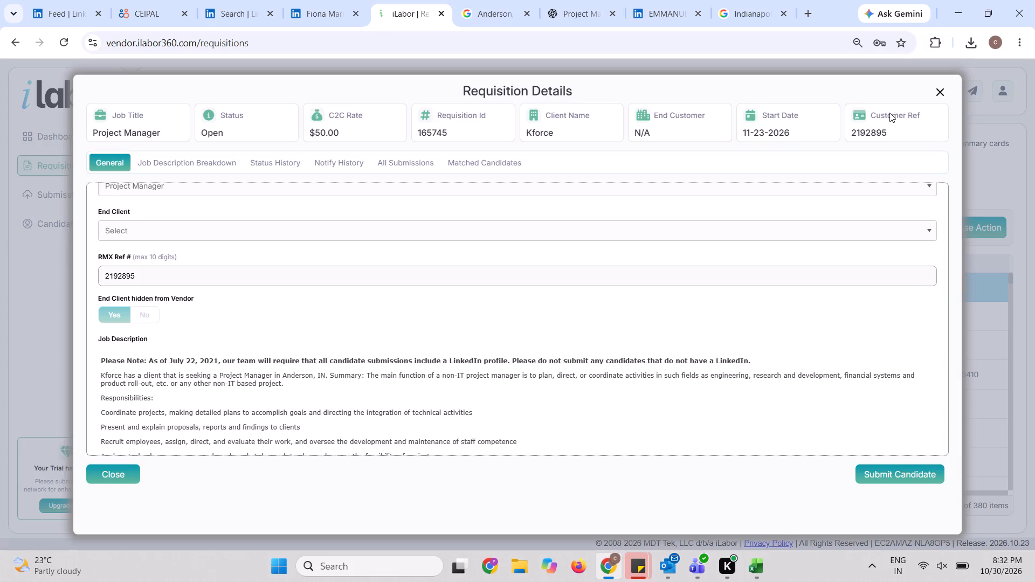
click(940, 86)
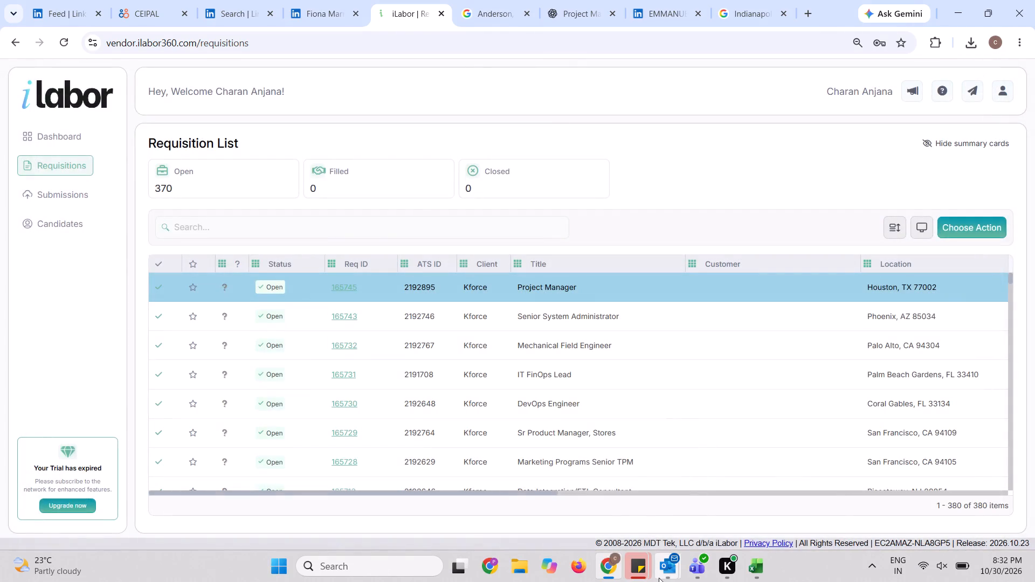
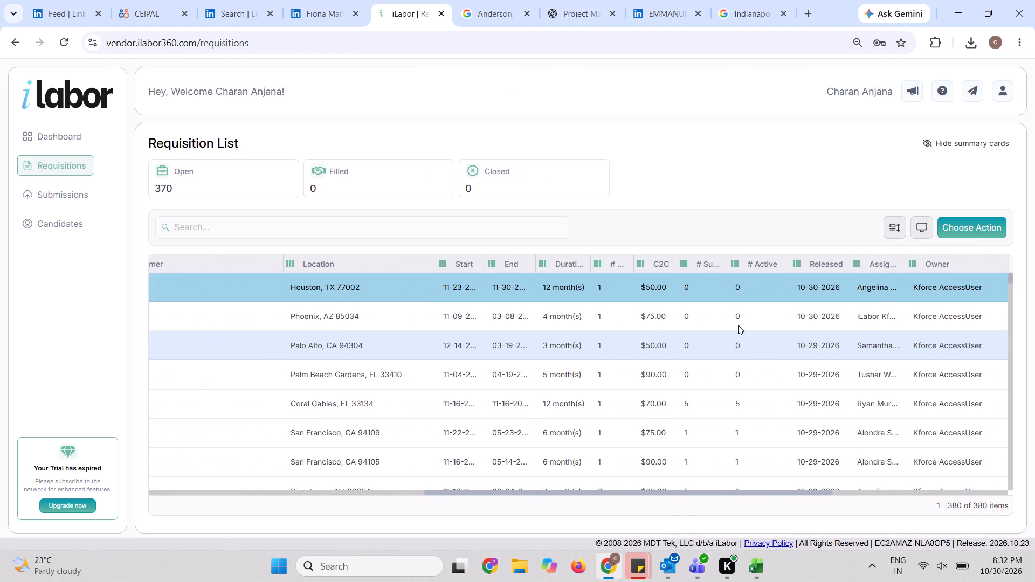
Copy the assigned contact's name with Kforce from the Houston, TX 77002 requisition, search LinkedIn for it, and open the matching Kforce profile.
drag(855, 287, 939, 293)
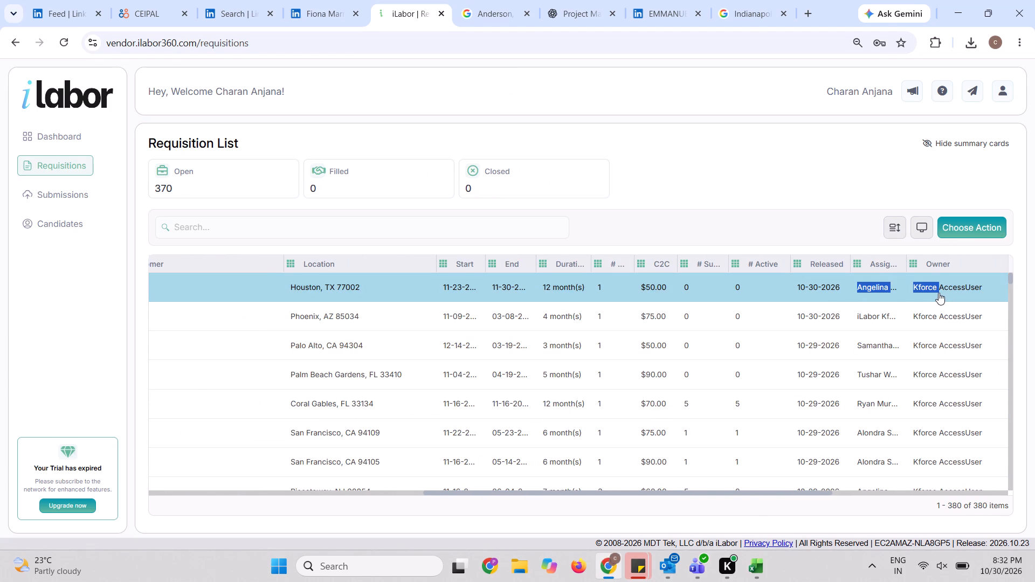
drag(939, 293, 938, 292)
key(ctrl+c)
key(ctrl+c)
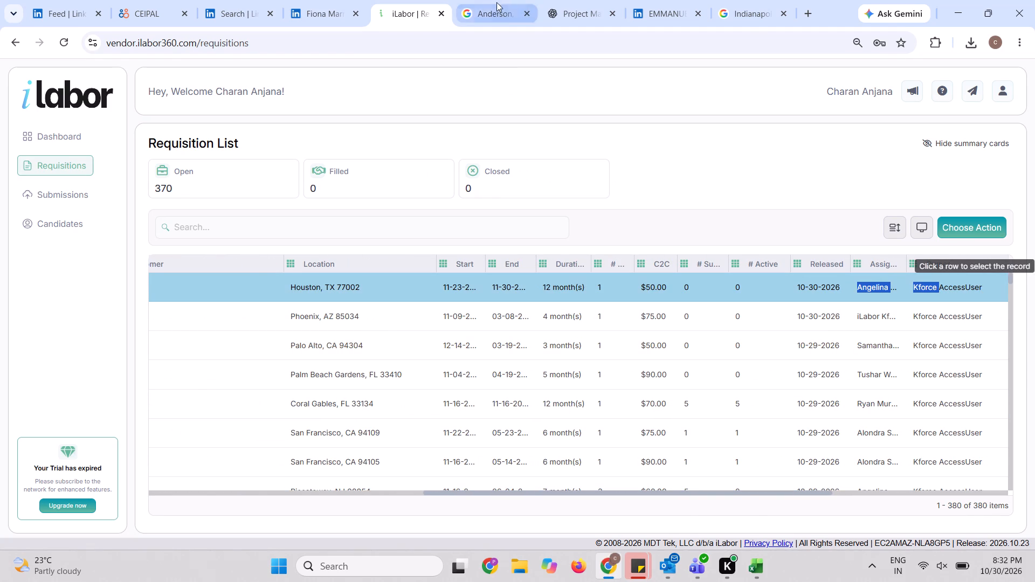
click(297, 0)
click(241, 82)
key(ctrl+a)
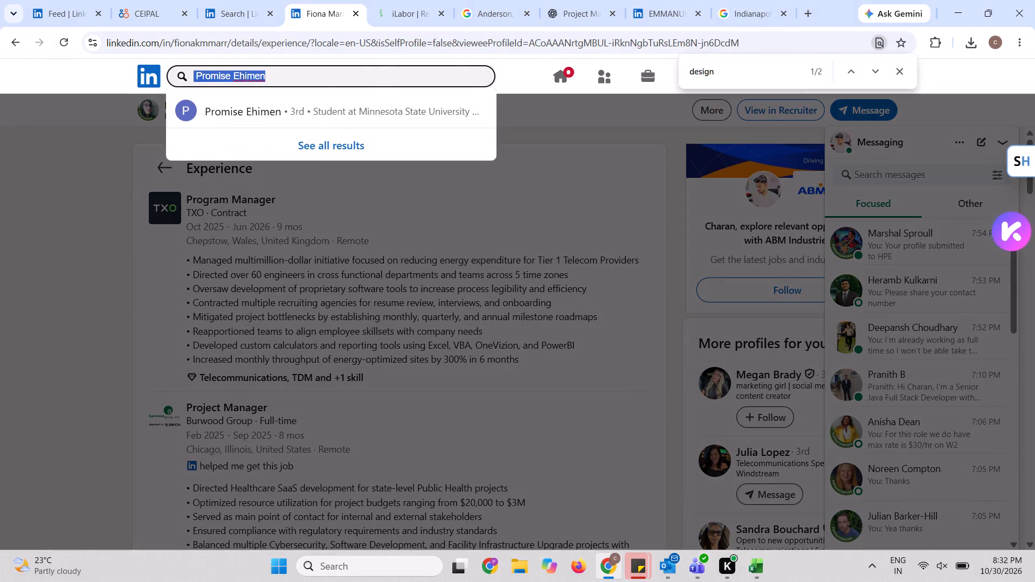
key(ctrl+v)
click(259, 107)
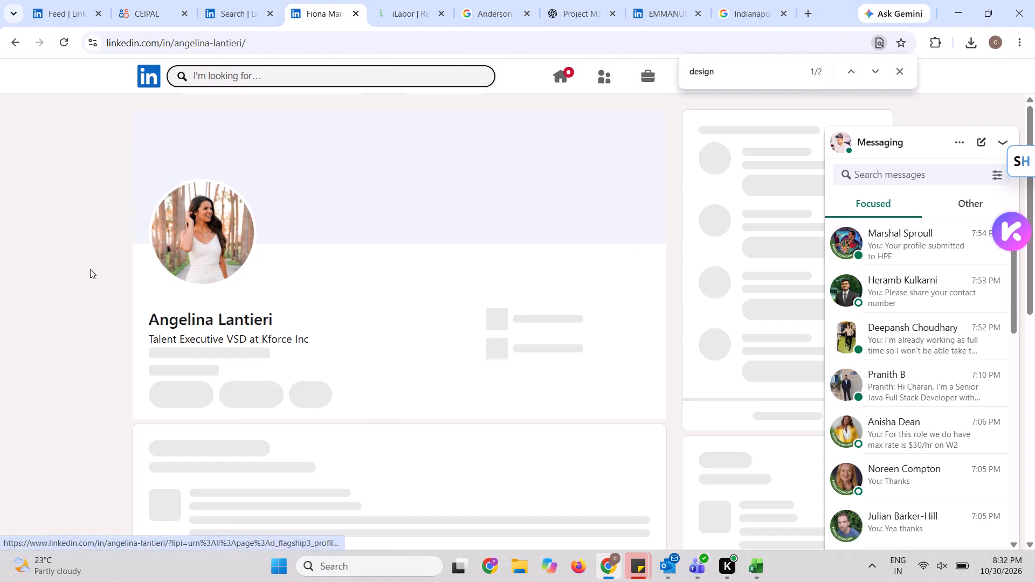
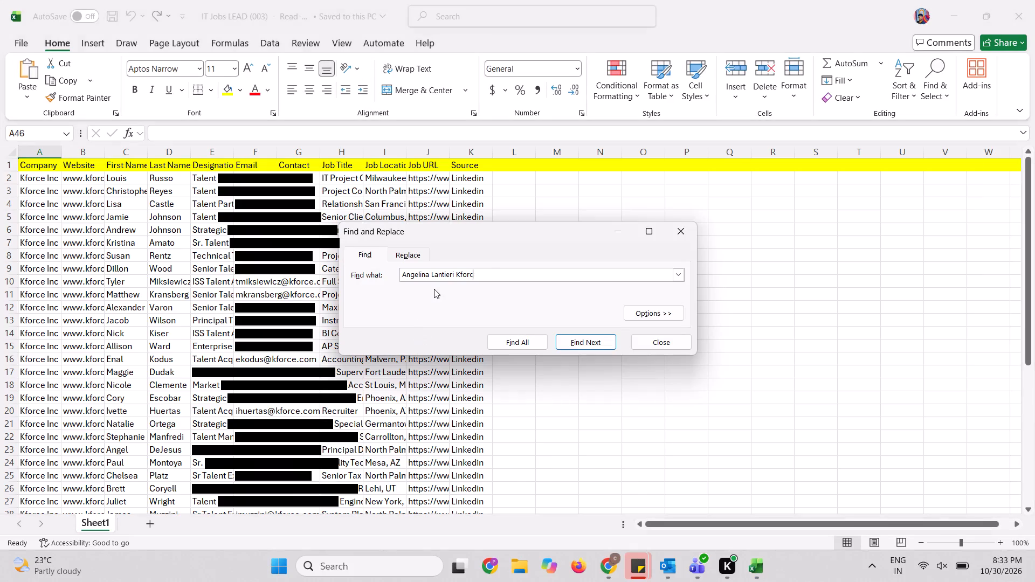
Search the IT Jobs leads sheet for the Kforce recruiter by the first name "Angelina" only, with the search closed once matched.
key(BackSpace)
key(BackSpace)
key(BackSpace)
key(BackSpace)
key(BackSpace)
key(BackSpace)
key(BackSpace)
key(BackSpace)
key(BackSpace)
key(BackSpace)
key(BackSpace)
key(BackSpace)
key(BackSpace)
key(BackSpace)
key(BackSpace)
key(Return)
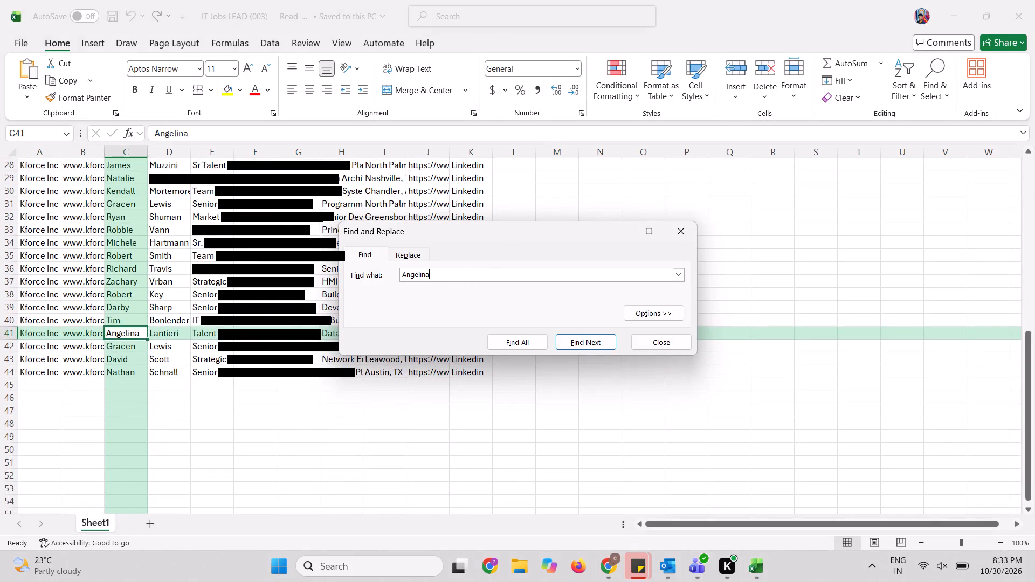
click(290, 335)
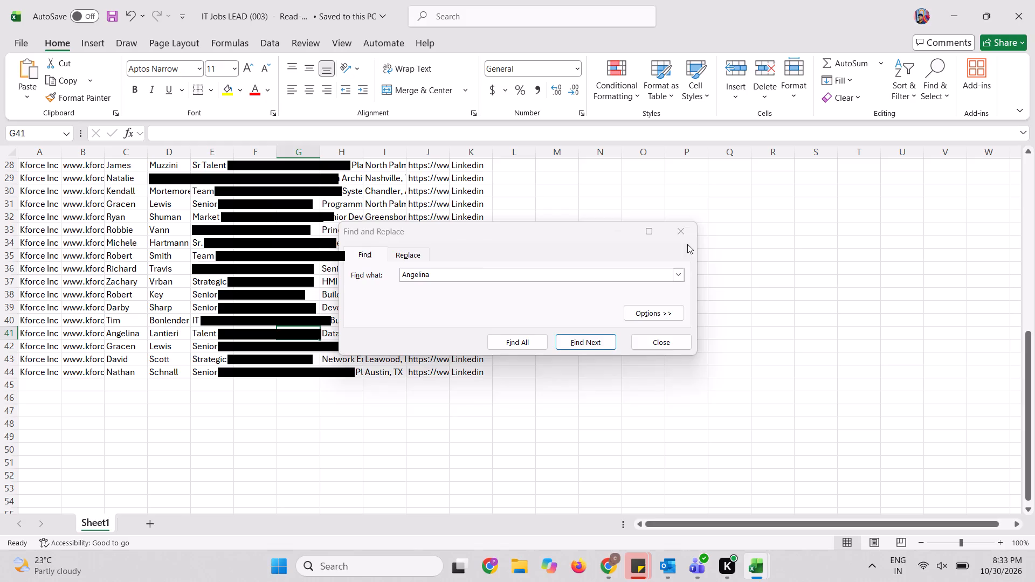
click(684, 235)
Widen the Contact and Email columns of the leads sheet so their full entries can be read.
drag(320, 151, 397, 161)
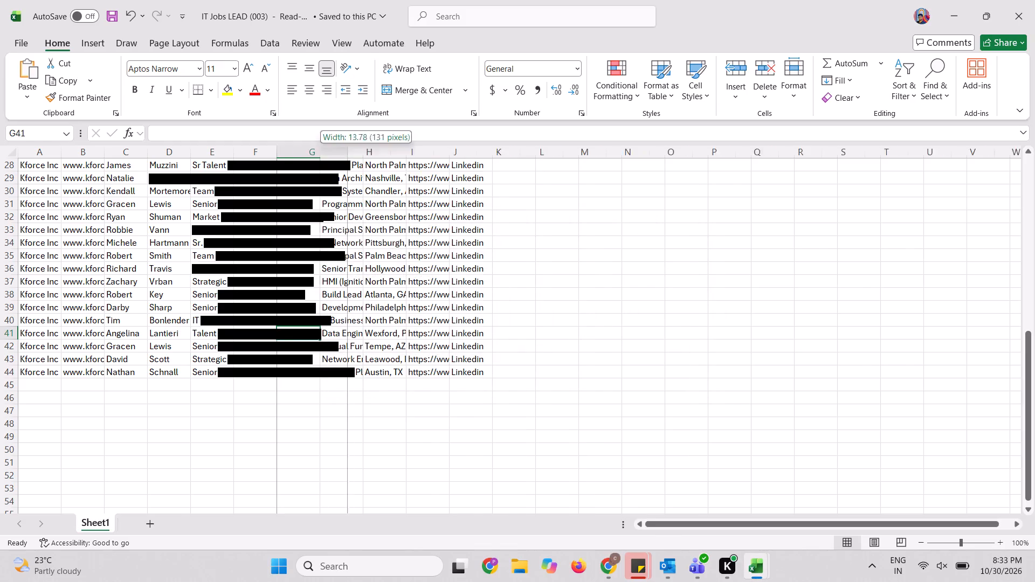
drag(397, 161, 429, 164)
drag(273, 153, 327, 157)
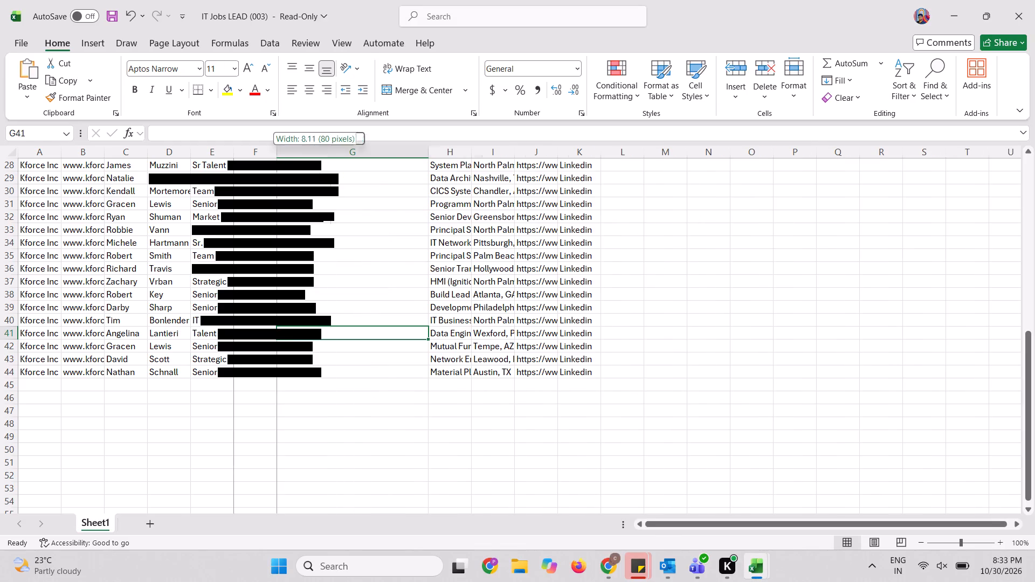
drag(327, 157, 381, 165)
Review the name, designation and email cells in the matched Kforce recruiter's row, ending on the email.
key(Left)
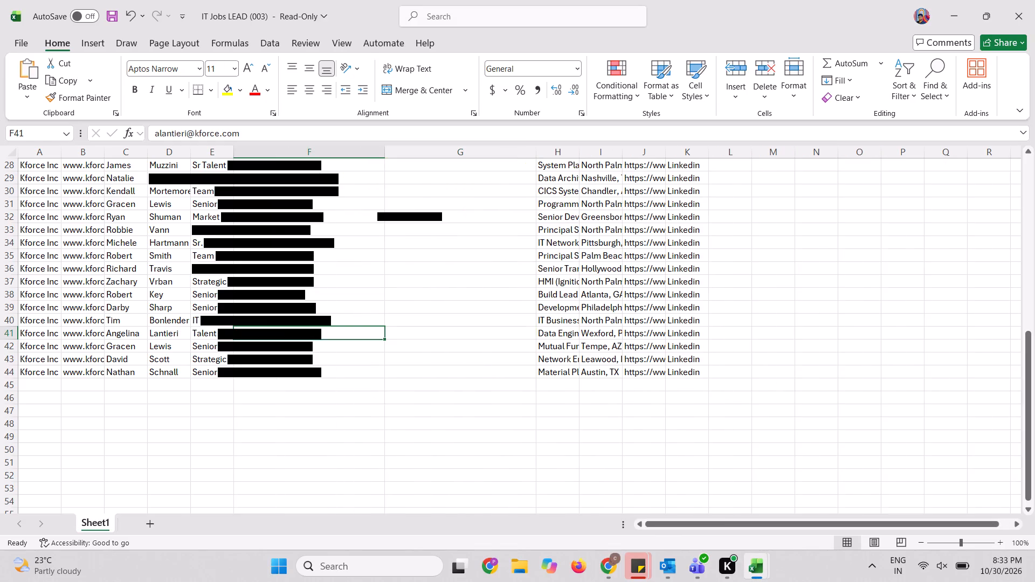
key(Left)
key(Left)
key(Left)
key(Right)
key(Right)
key(Right)
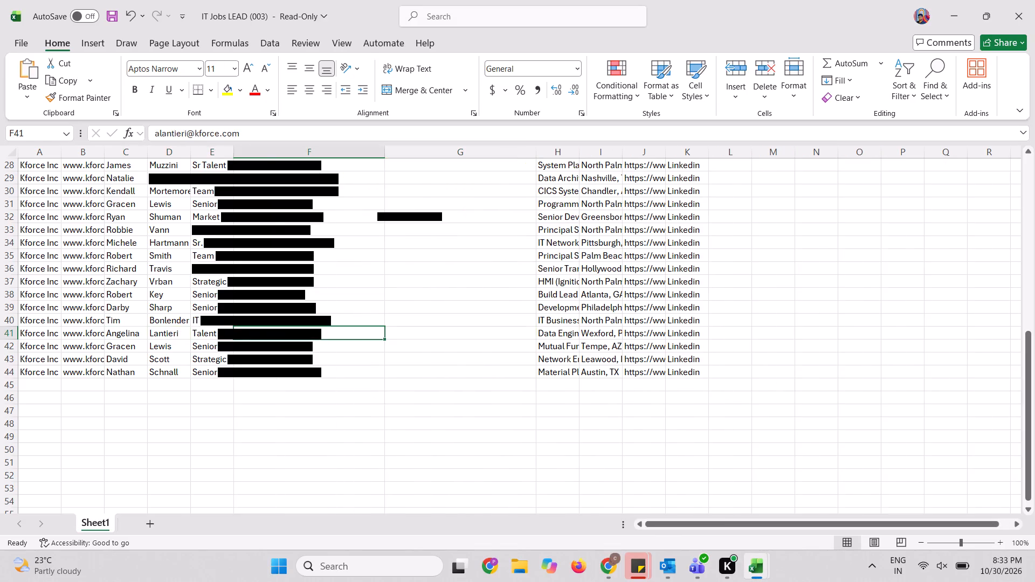
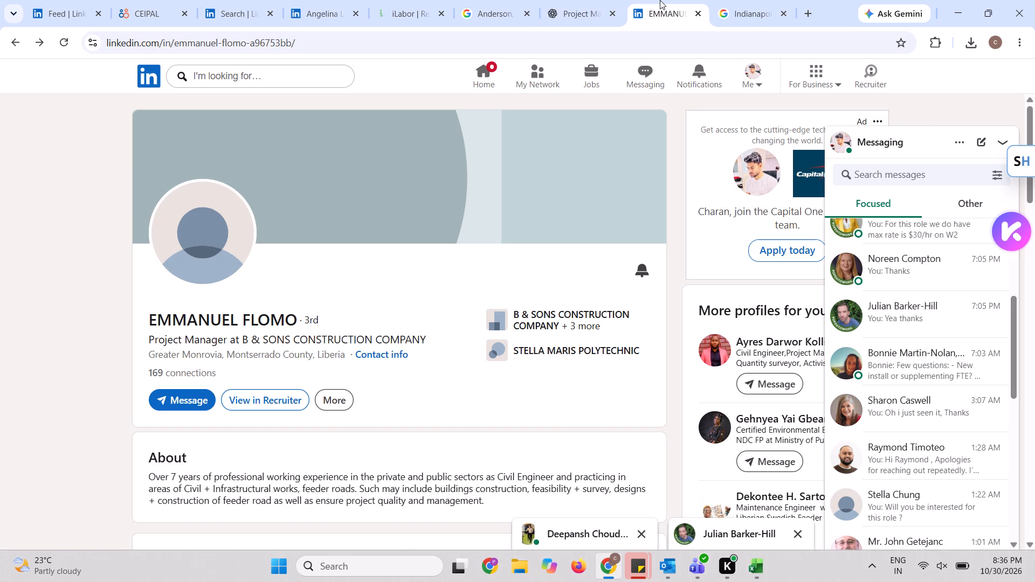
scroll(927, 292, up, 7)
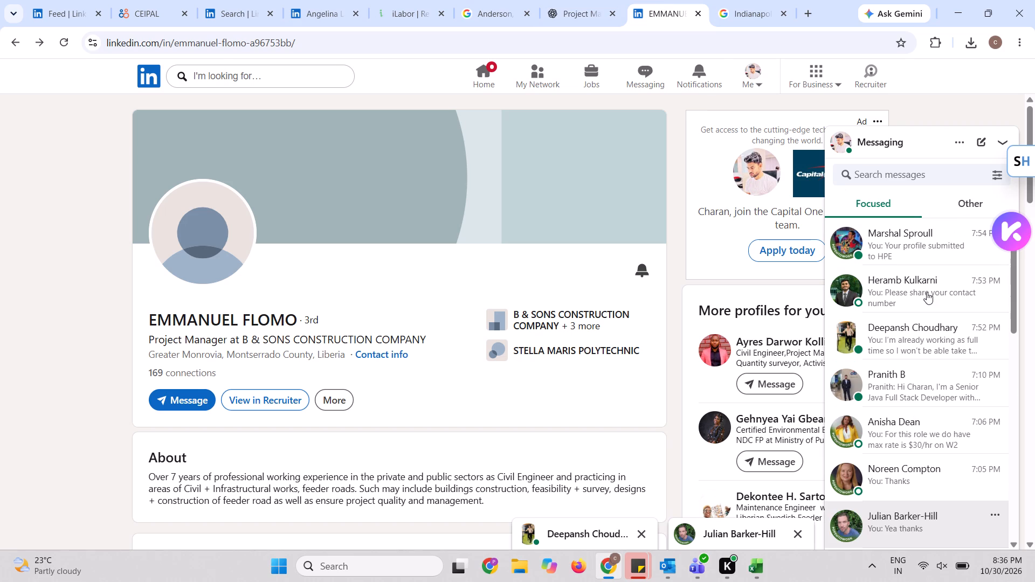
Return to the iLabor requisition list and review the column details of the selected Houston, TX 77002 requisition.
click(402, 0)
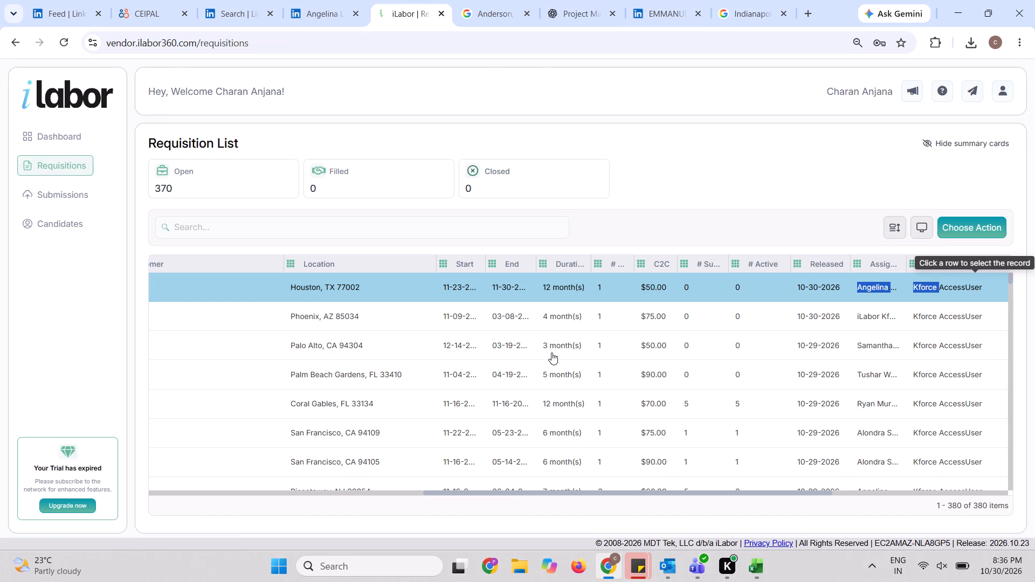
click(640, 233)
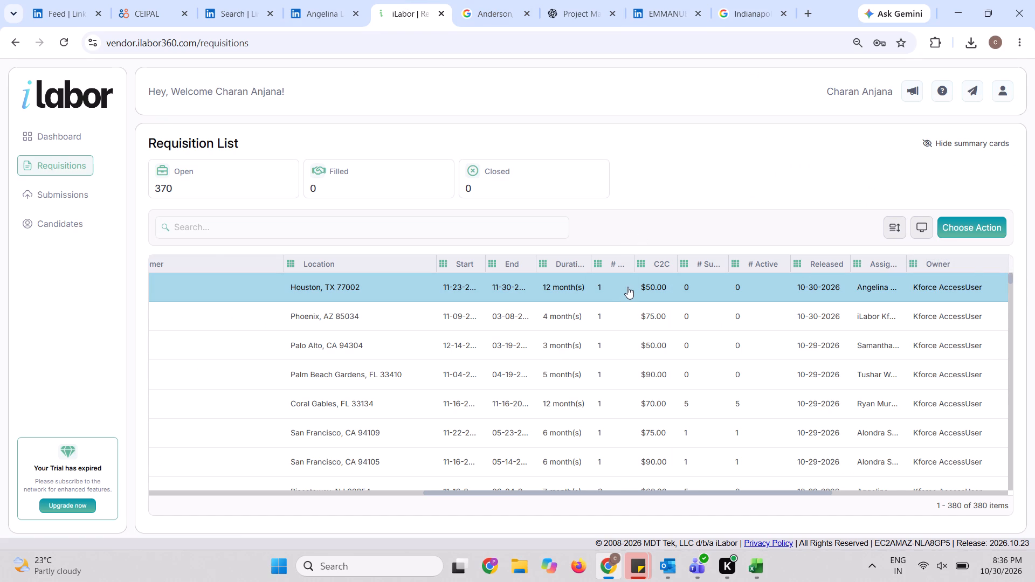
scroll(627, 287, left, 2)
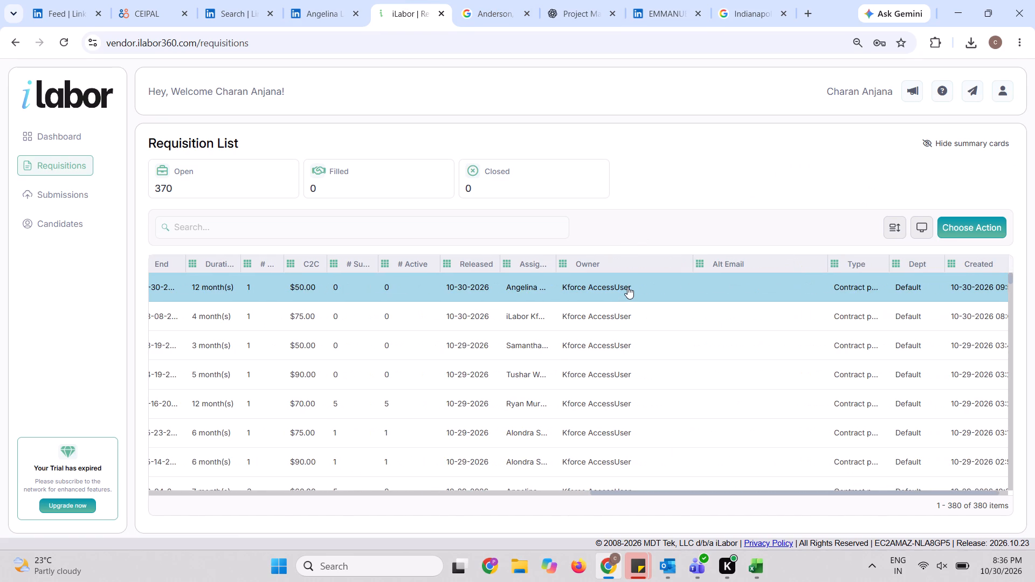
scroll(627, 287, left, 1)
Open the browser's recent download history to view the downloaded resumes.
click(962, 48)
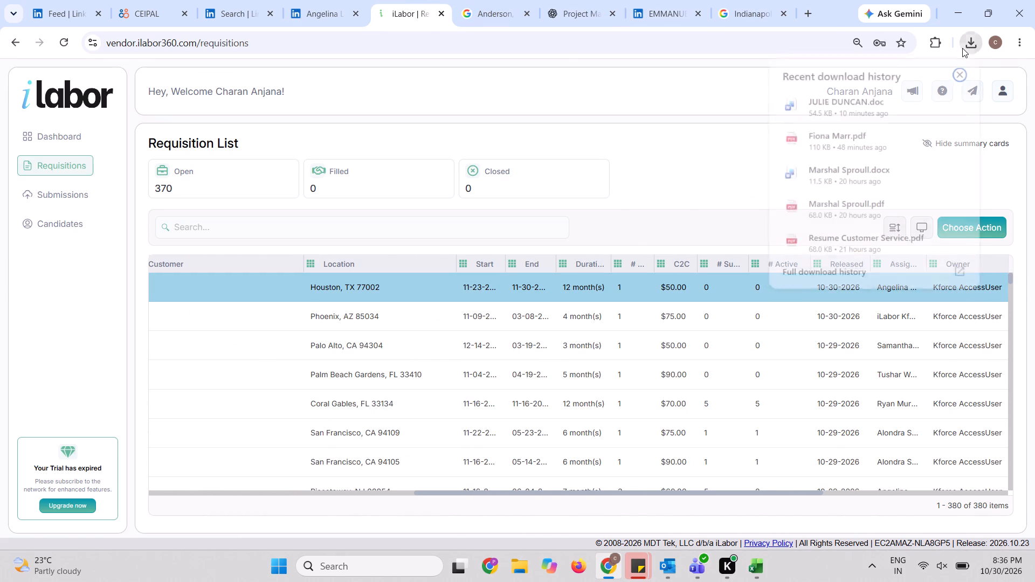
Open the most recently downloaded candidate resume, a .doc file, in Word and review its key strengths and professional overview.
click(805, 105)
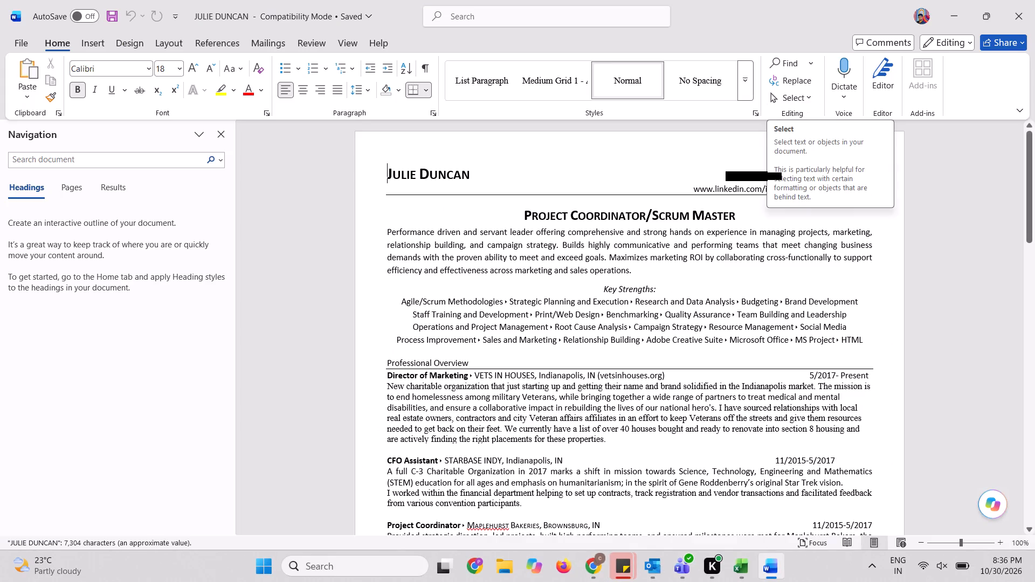
click(942, 304)
scroll(942, 304, down, 1)
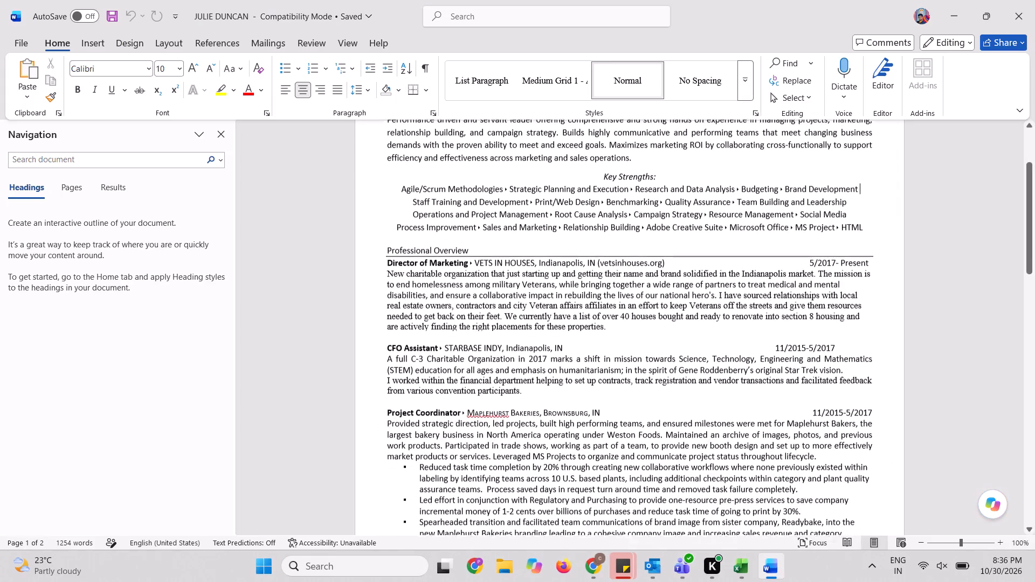
scroll(942, 304, down, 2)
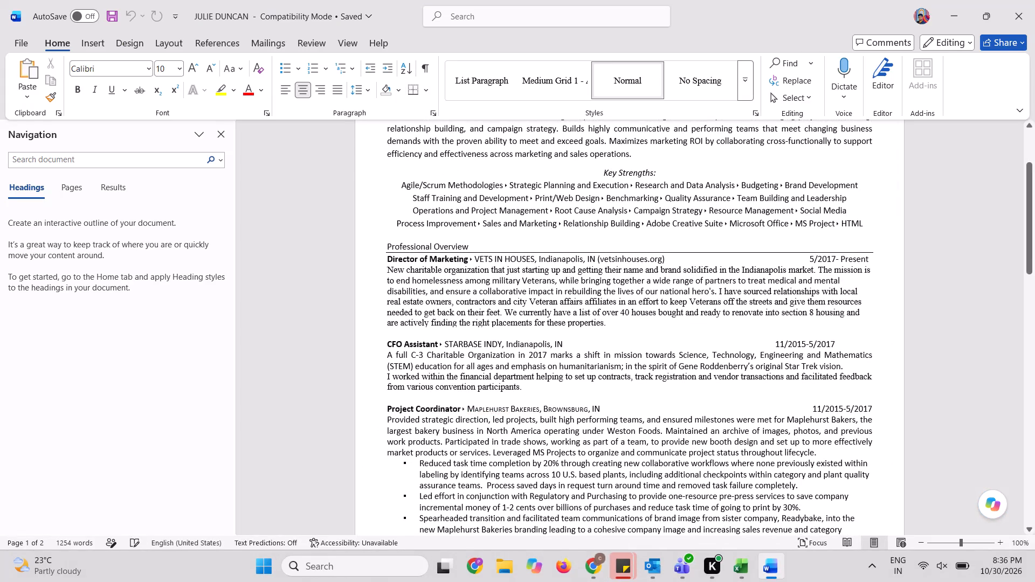
scroll(942, 304, down, 1)
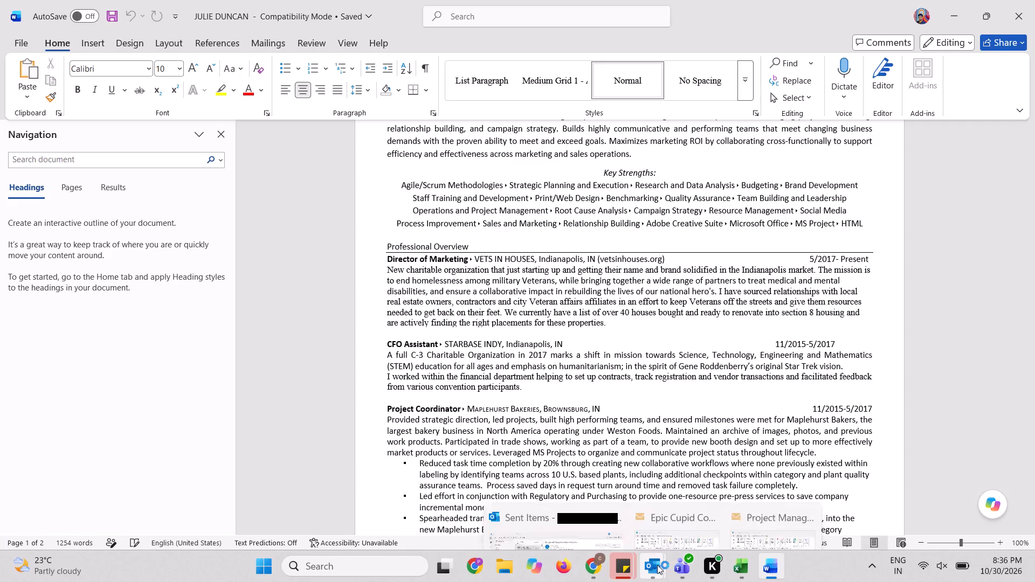
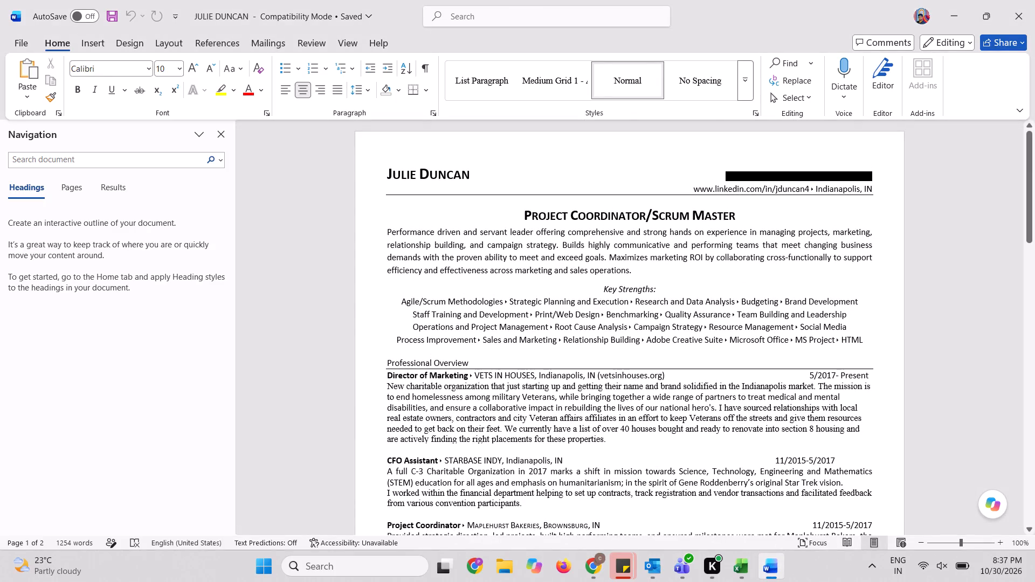
Copy the candidate's location, Indianapolis, IN, from the header of the project coordinator/scrum master resume in Word.
click(811, 189)
drag(816, 189, 874, 188)
key(ctrl+c)
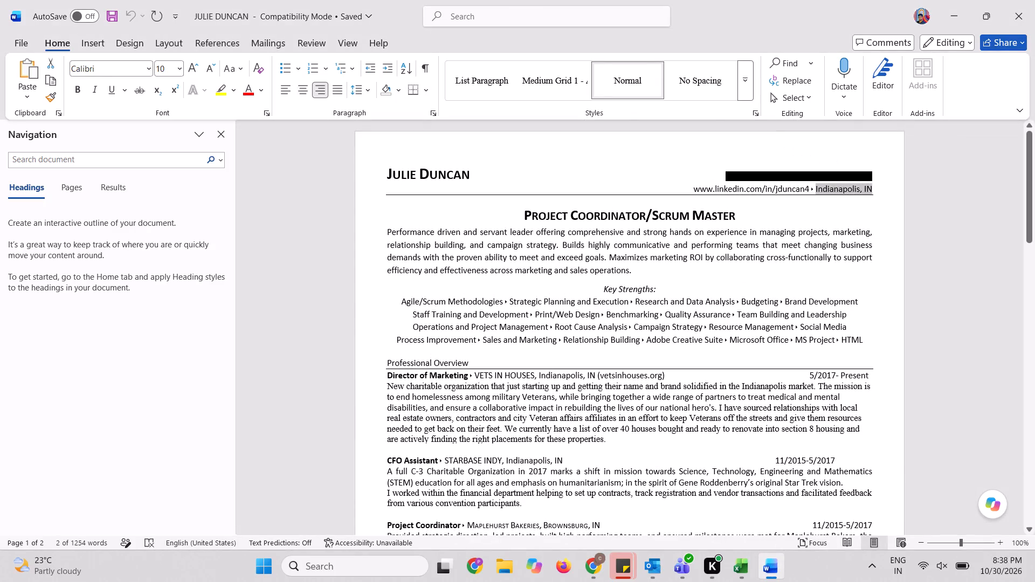
key(ctrl+c)
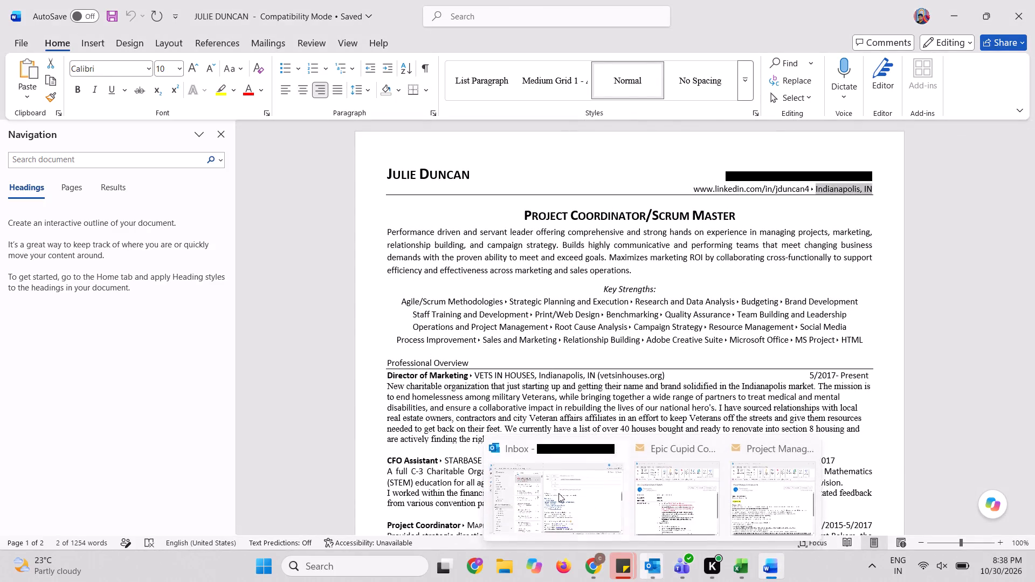
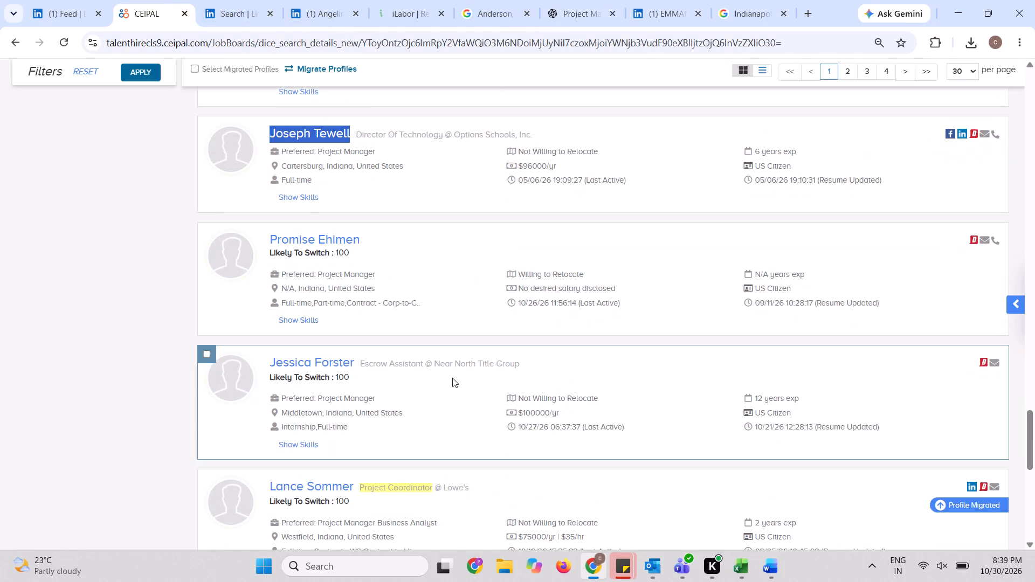
Open the migrated applicant profile of the Project Coordinator at Lowe's in Westfield, Indiana, and copy the candidate's email address.
scroll(452, 378, down, 2)
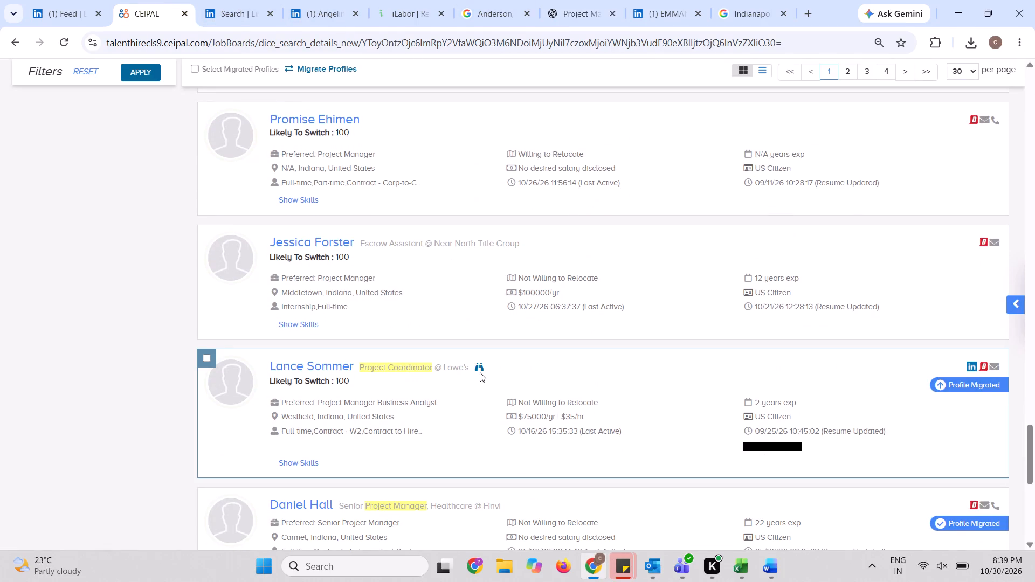
scroll(480, 372, down, 1)
click(478, 283)
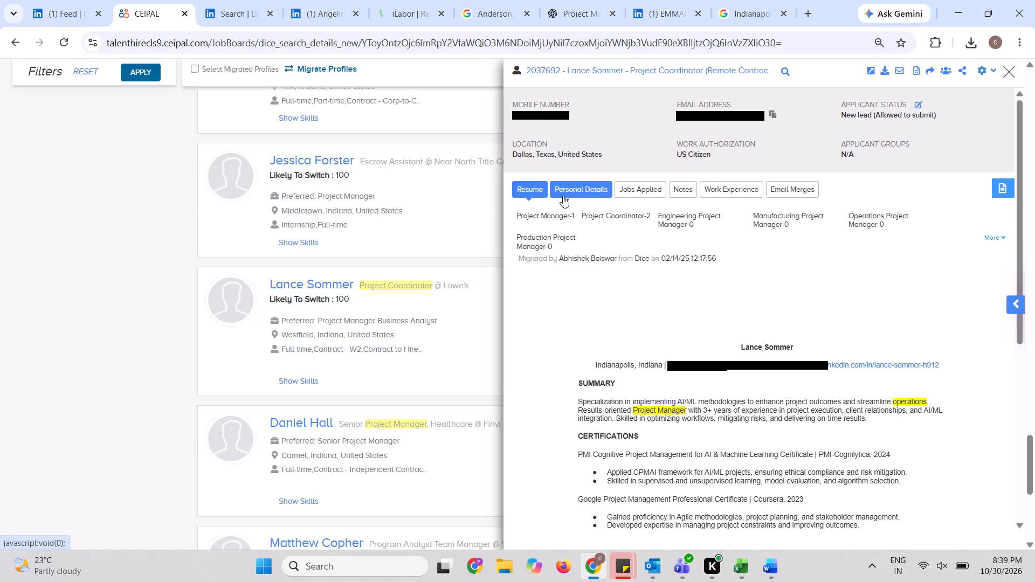
click(772, 115)
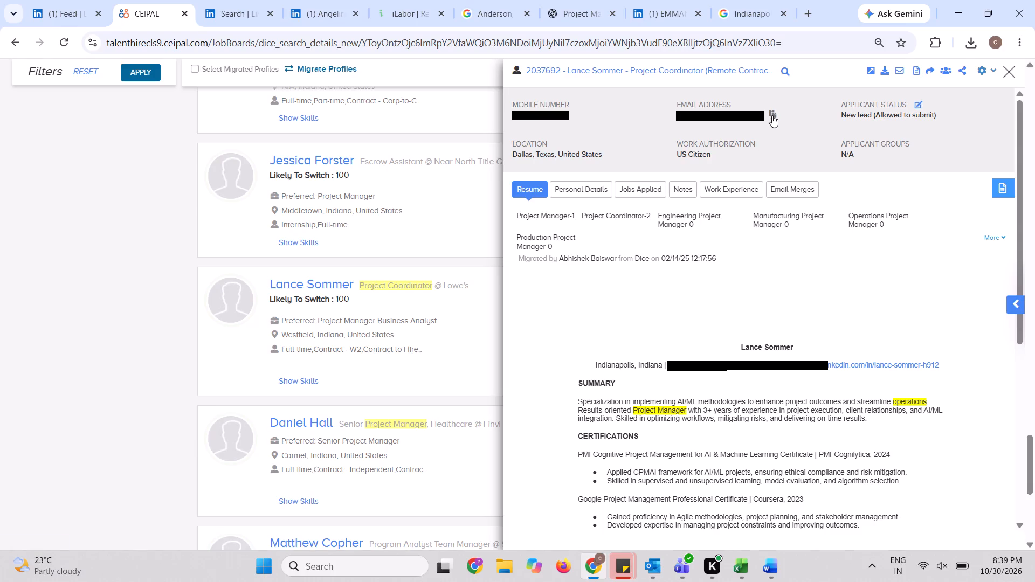
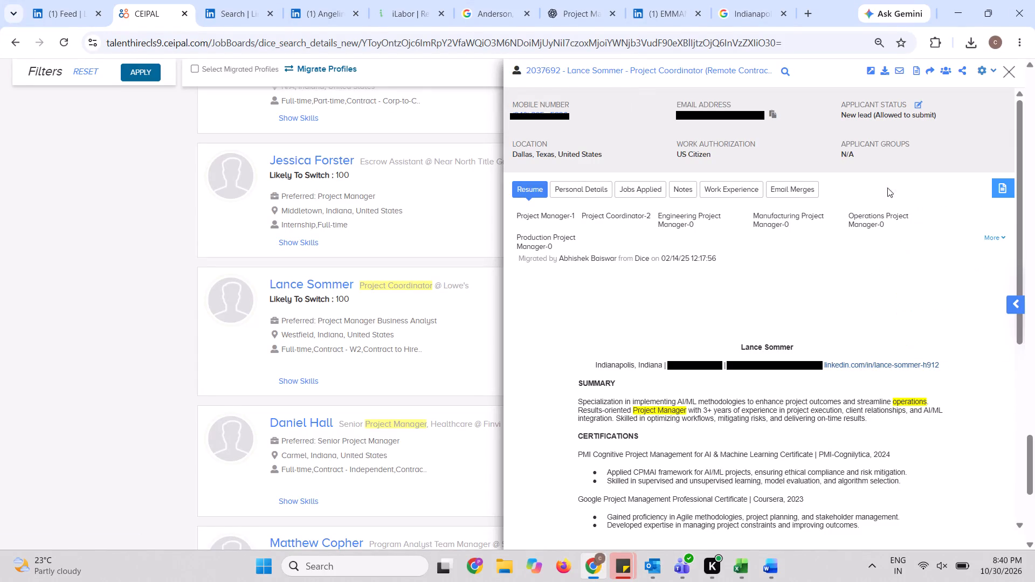
Switch to the Indianapolis project coordinator candidate's LinkedIn profile and open a message to the candidate.
click(209, 0)
click(64, 351)
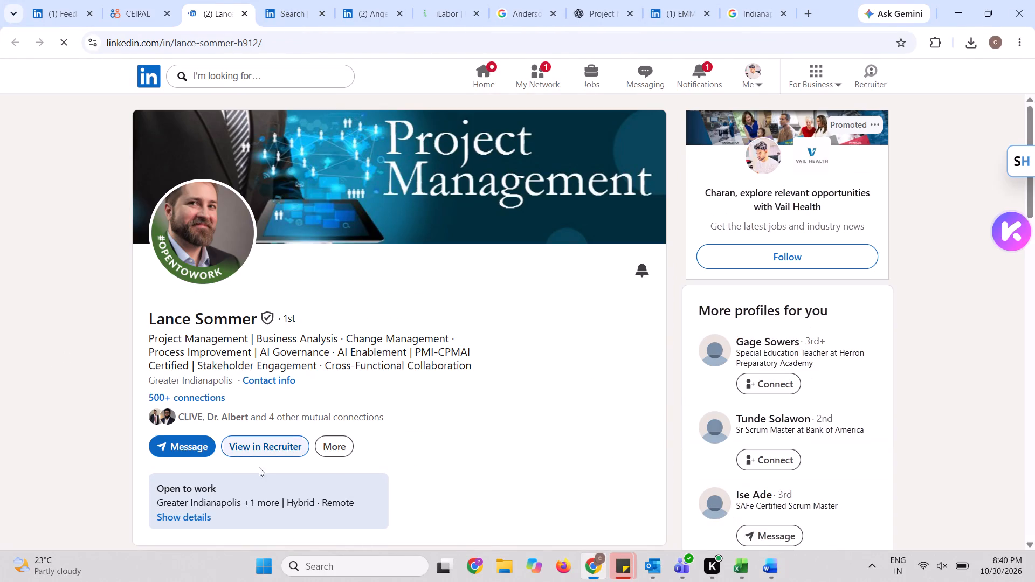
click(336, 438)
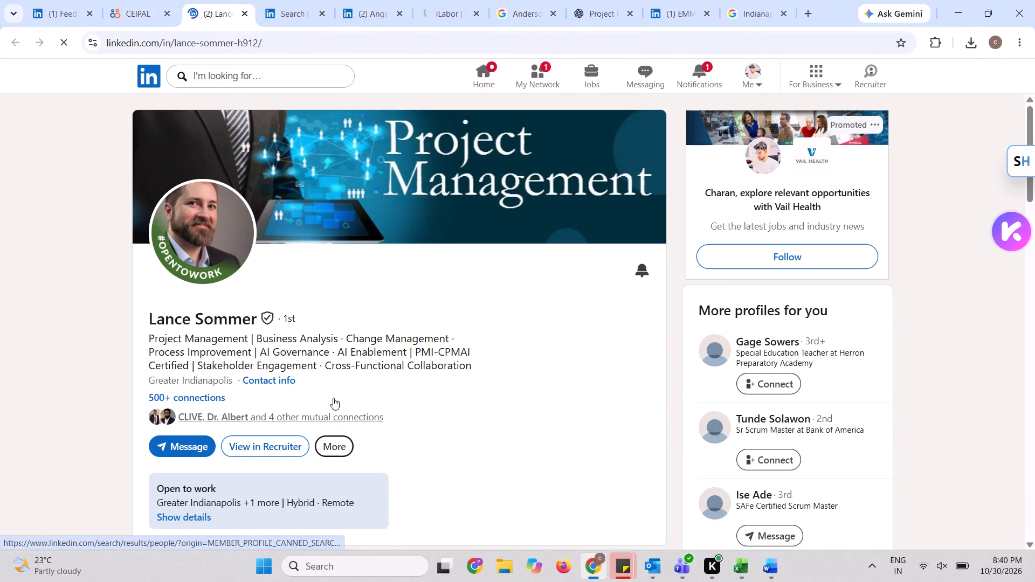
click(189, 440)
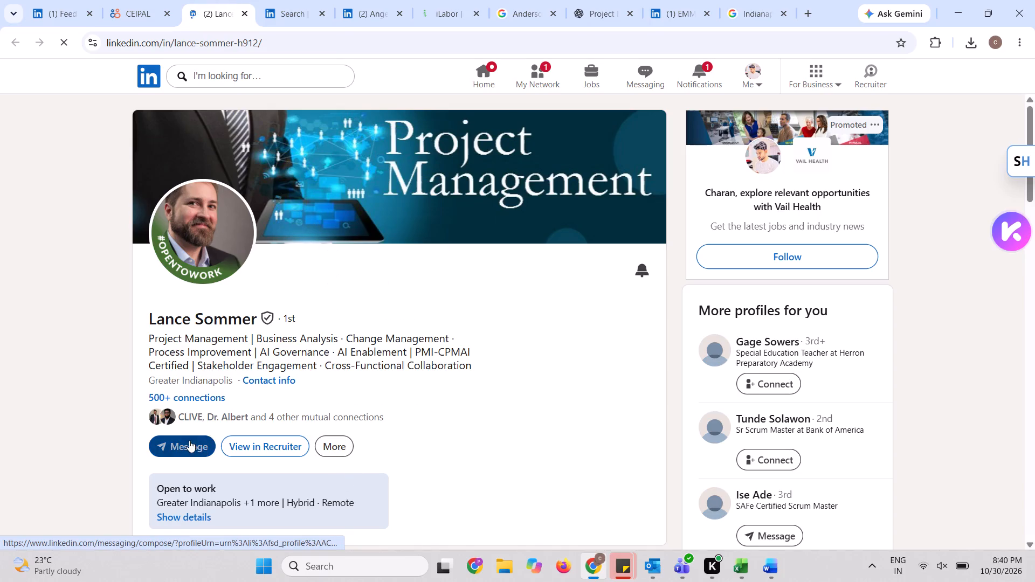
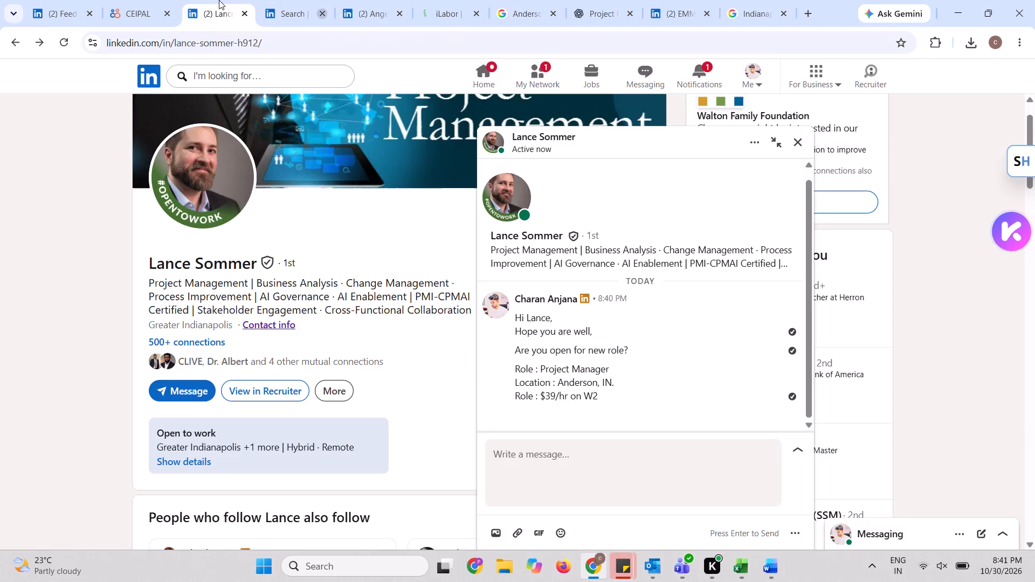
Switch to CEIPAL, close the open candidate's resume details and review the remaining project manager candidates at the end of the results page.
click(165, 0)
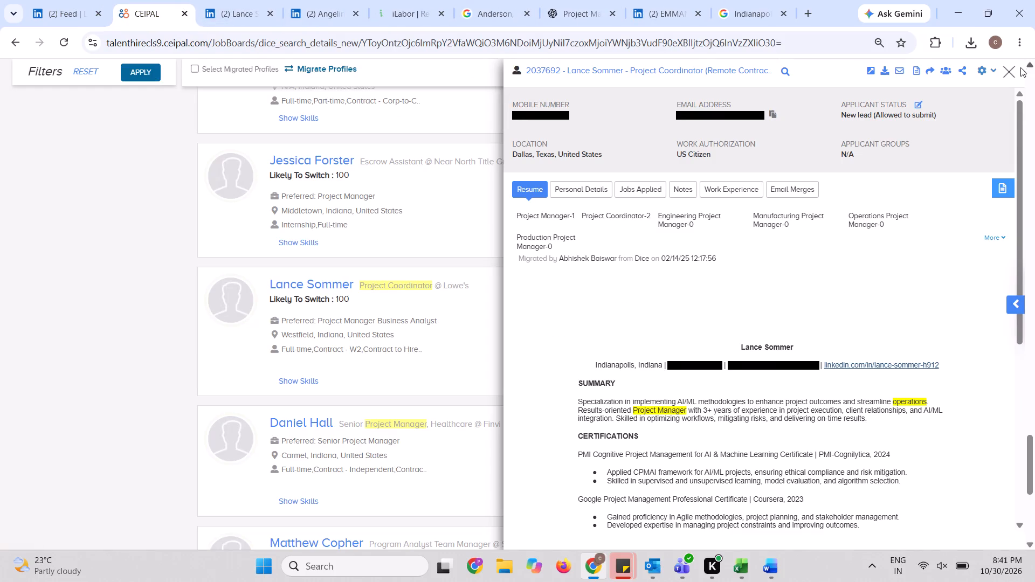
click(1010, 73)
click(123, 350)
scroll(123, 350, down, 1)
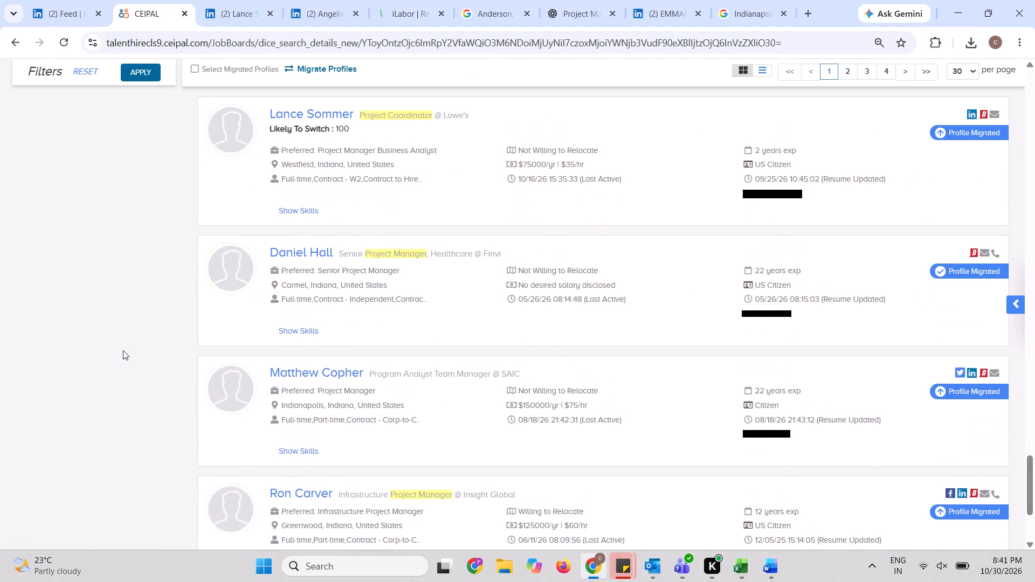
scroll(117, 344, down, 1)
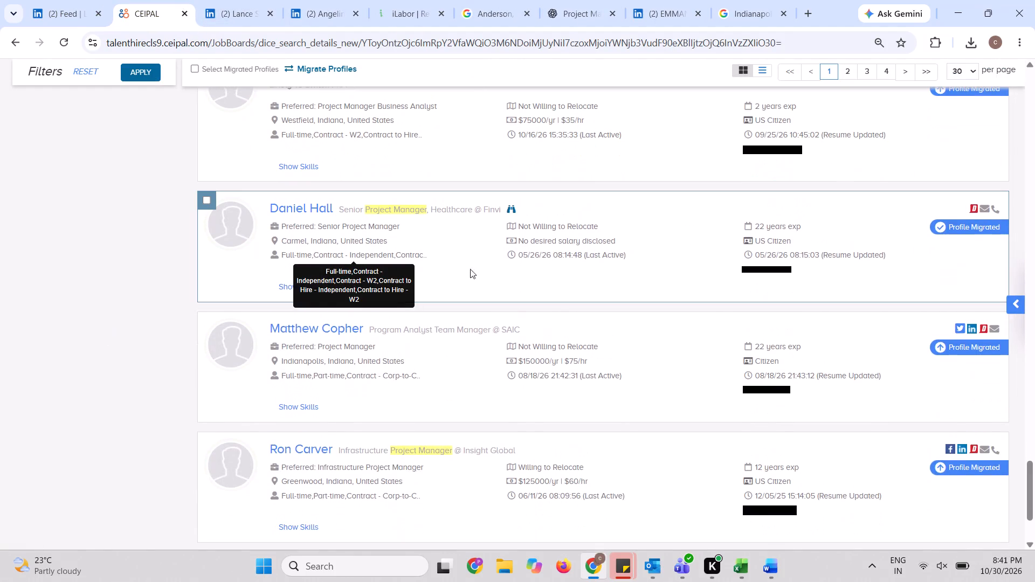
scroll(486, 274, down, 3)
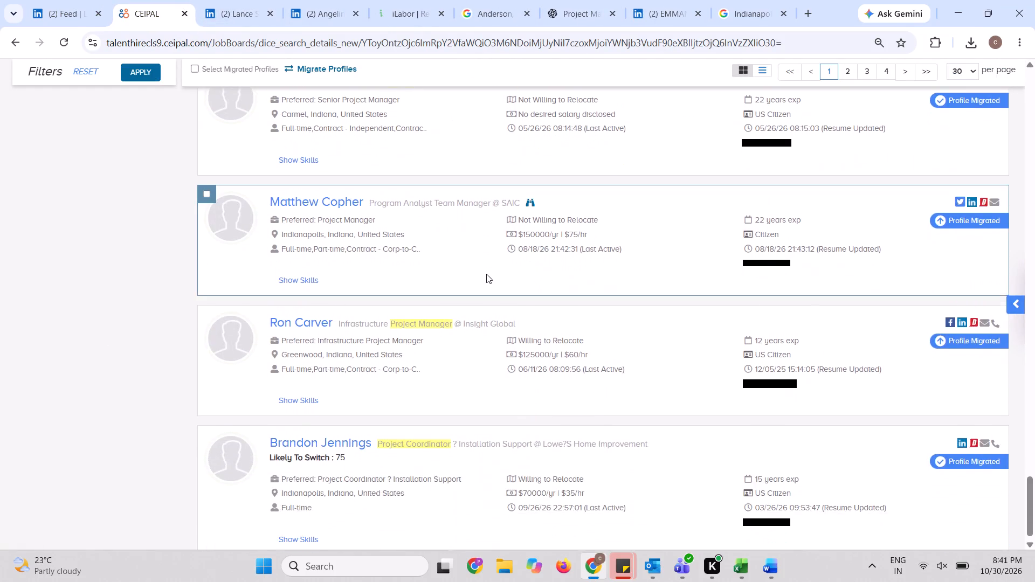
scroll(486, 274, down, 2)
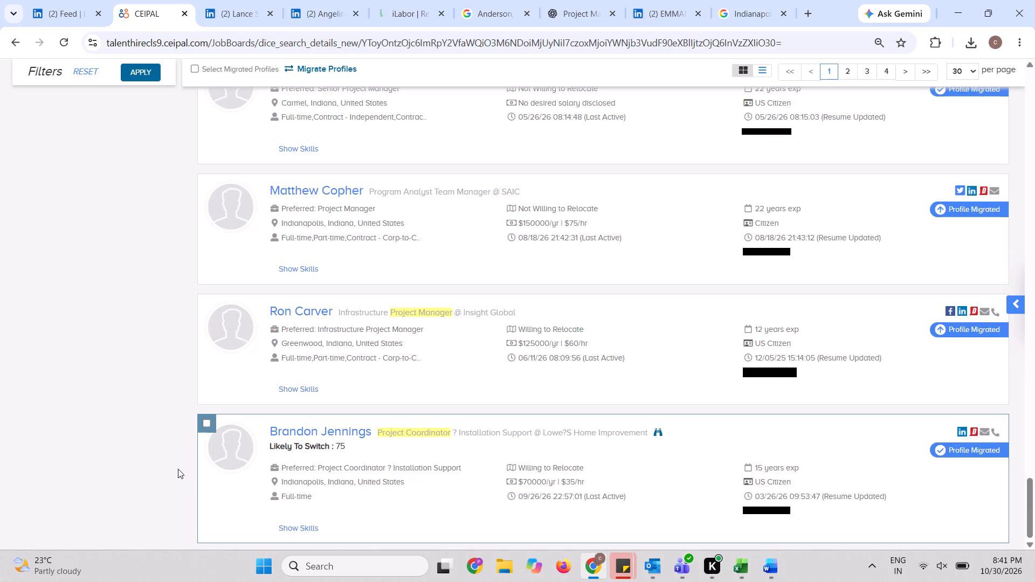
Copy the name of the Lowe's Home Improvement installation support Project Coordinator from the CEIPAL results and search for it on LinkedIn.
drag(257, 430, 375, 428)
key(ctrl+c)
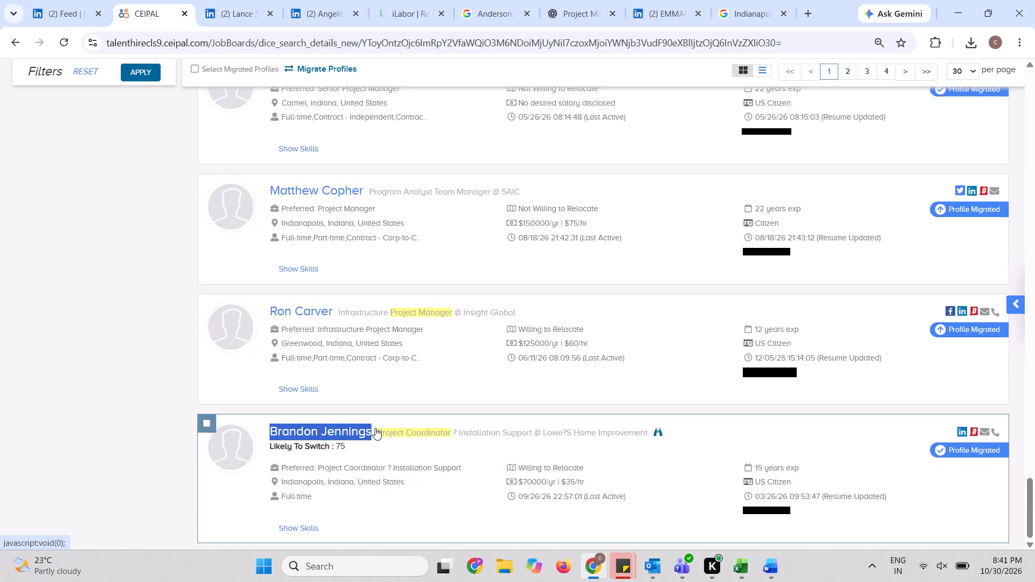
click(250, 0)
click(270, 71)
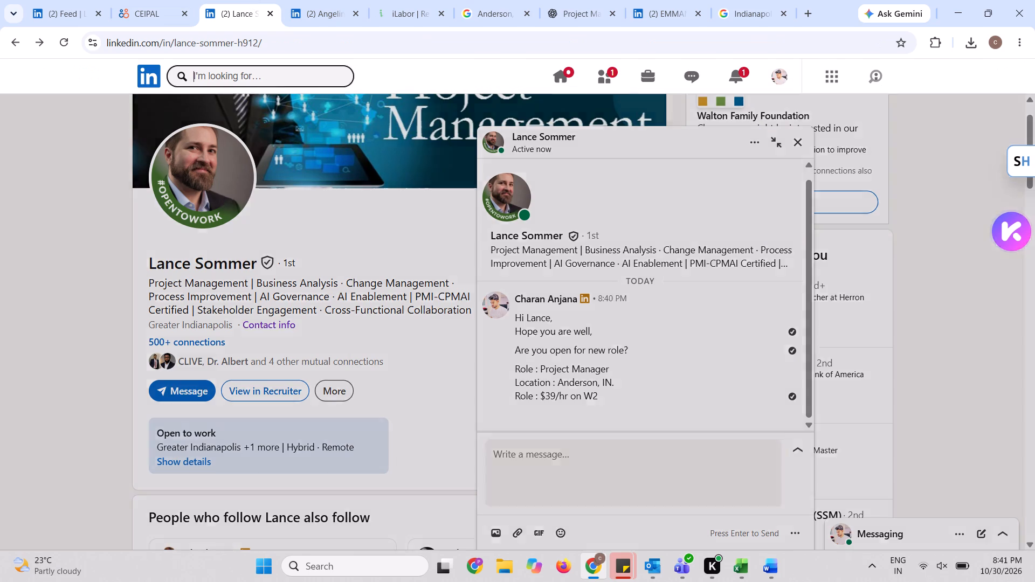
key(ctrl+v)
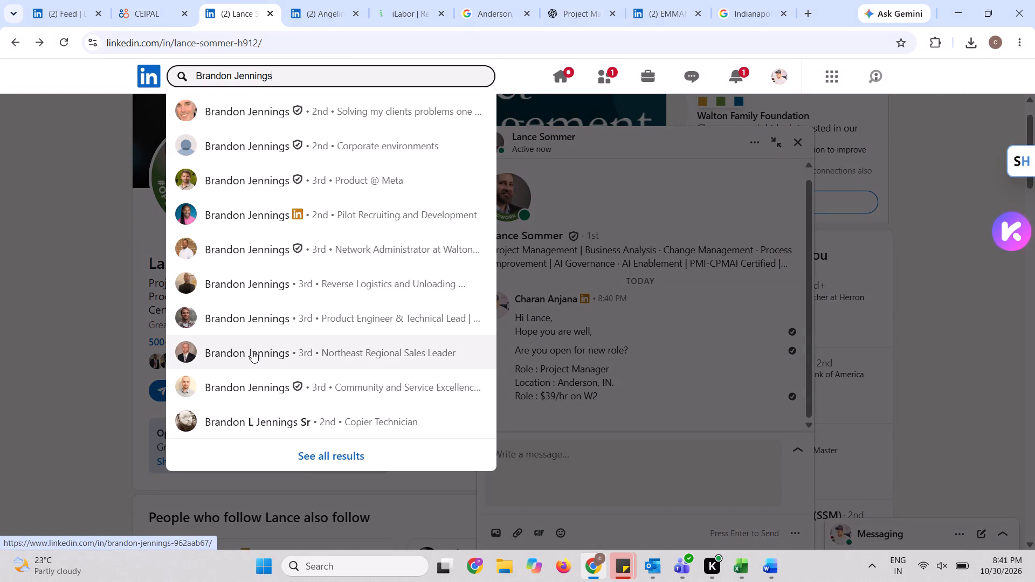
key(Return)
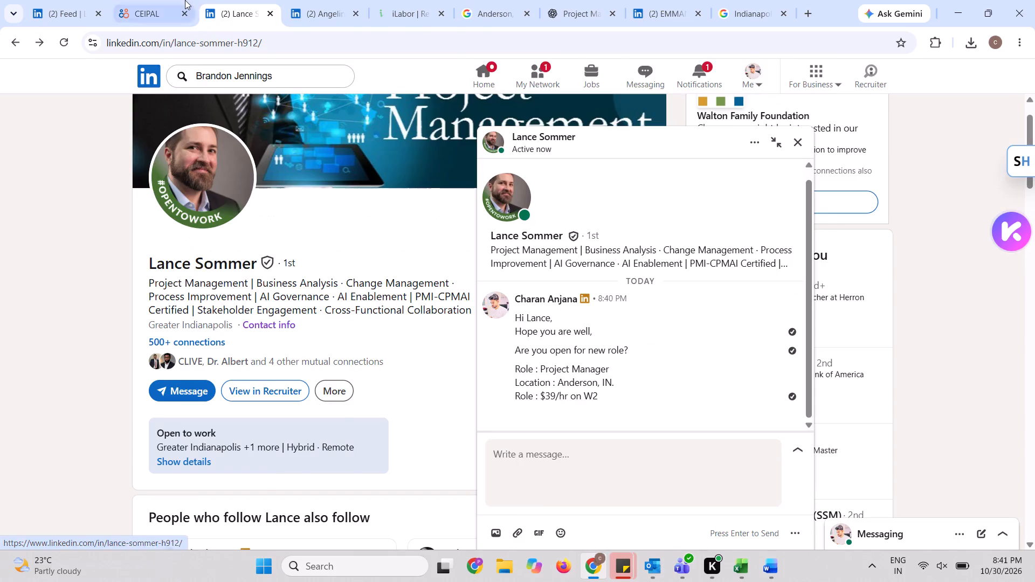
Switch to CEIPAL, open the profile of the project coordinator candidate from Lowe's Home Improvement, and review the resume.
click(184, 0)
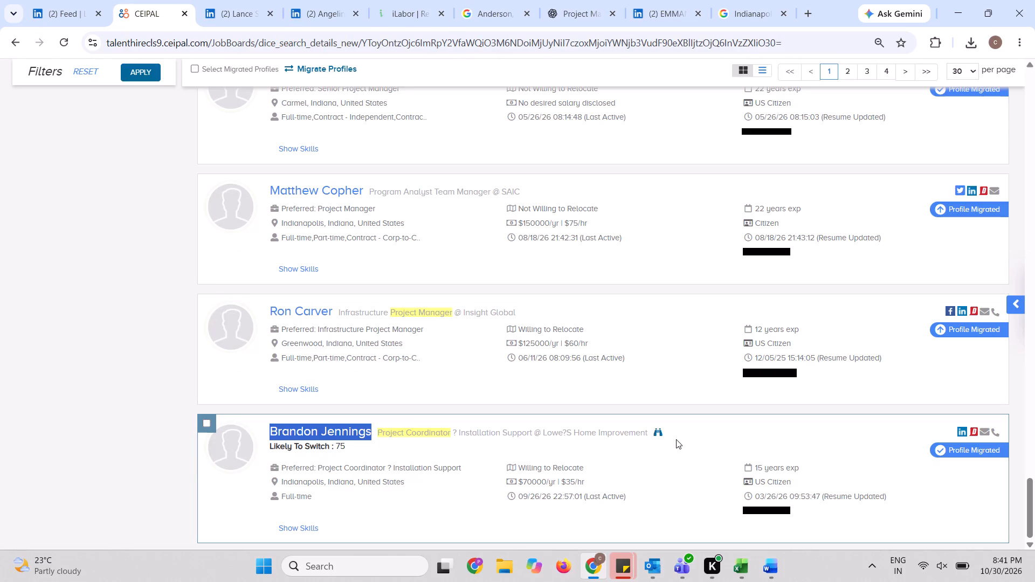
click(657, 427)
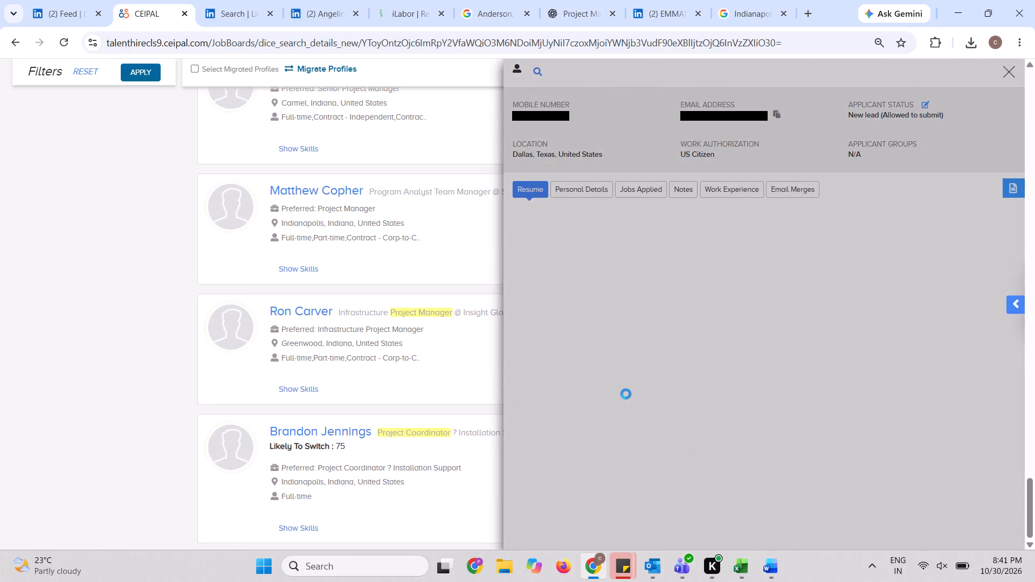
click(626, 394)
scroll(626, 394, down, 1)
click(626, 394)
scroll(626, 394, down, 2)
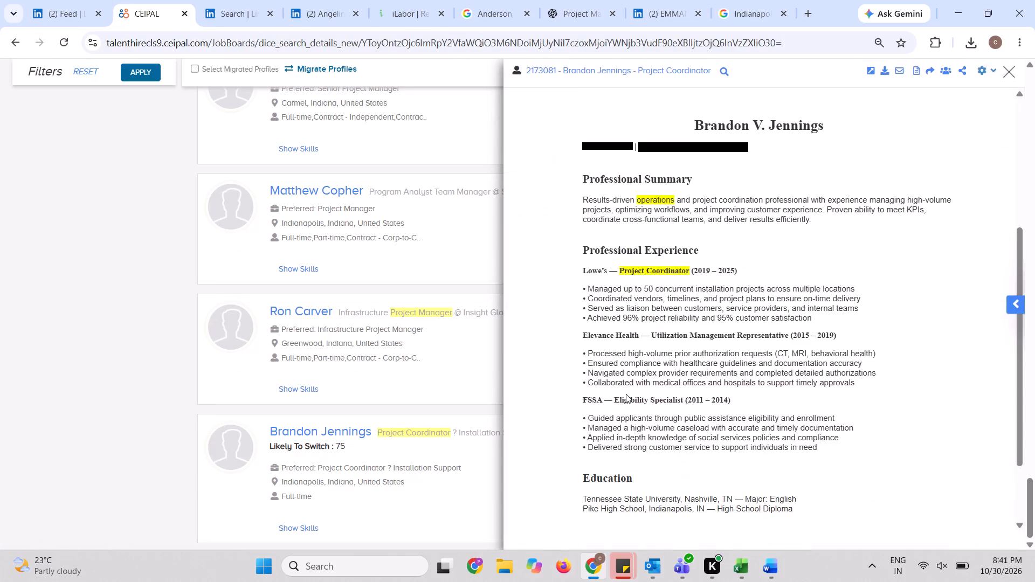
scroll(675, 270, up, 5)
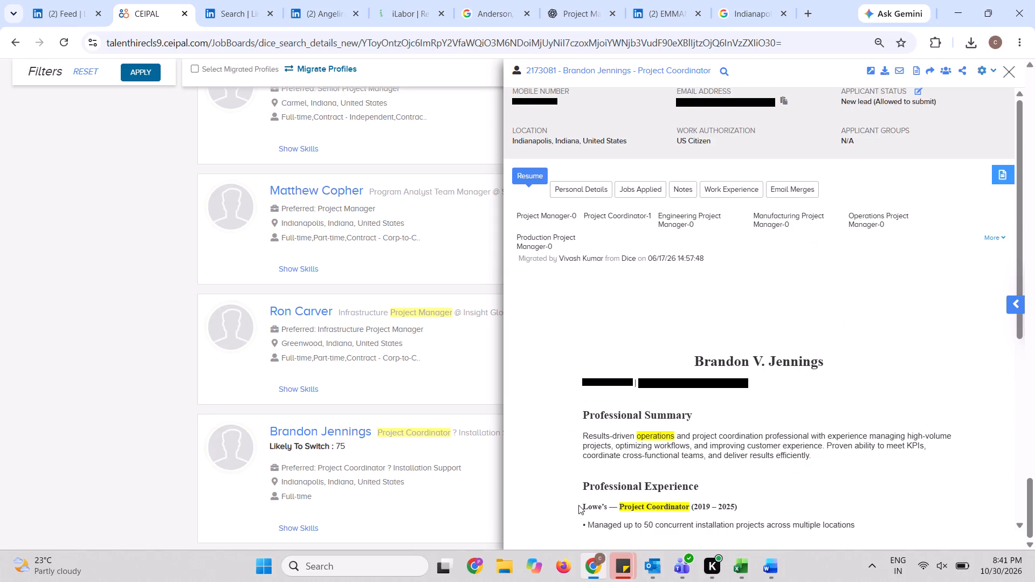
Copy the employer Lowe's from the resume, add it to the candidate's name in the LinkedIn search, and examine the people results.
drag(582, 504, 611, 507)
click(611, 507)
drag(611, 507, 583, 507)
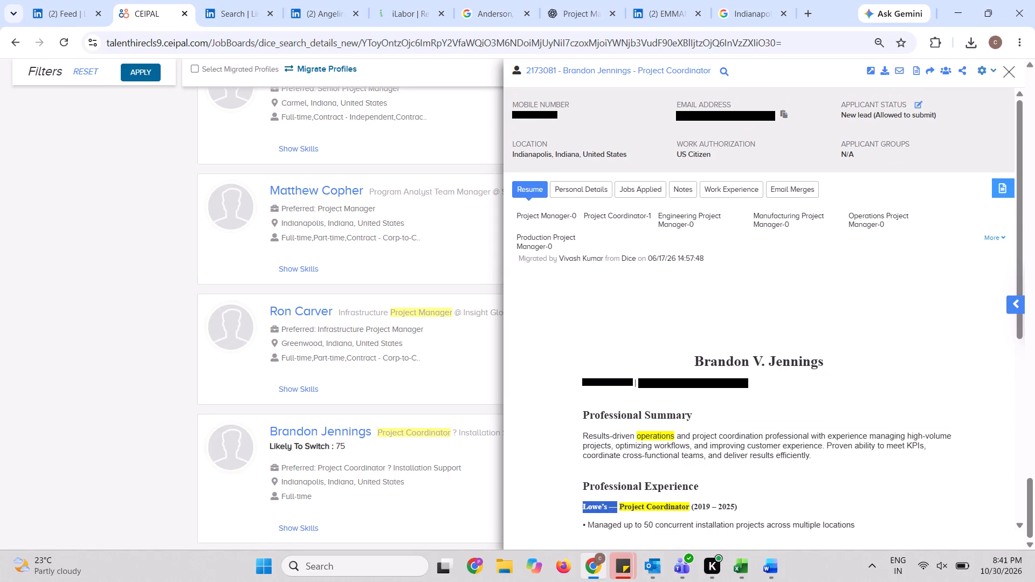
key(ctrl+c)
click(268, 1)
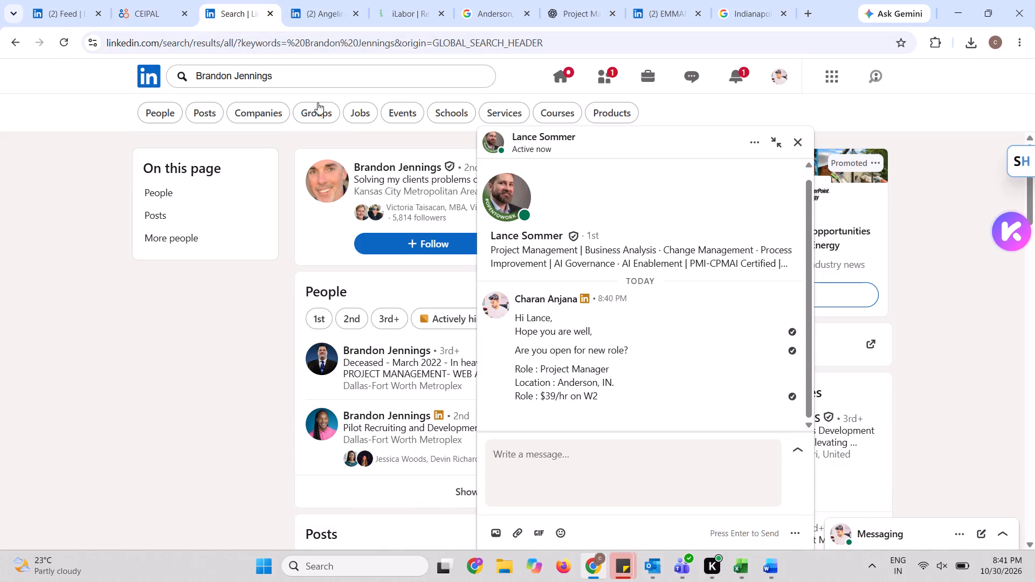
click(307, 67)
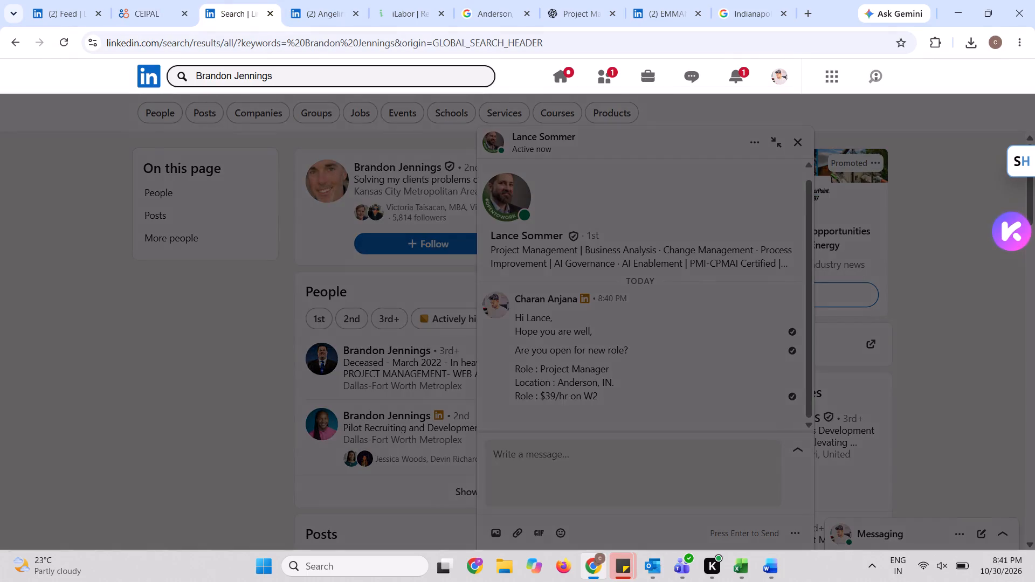
key(space)
key(ctrl+v)
key(BackSpace)
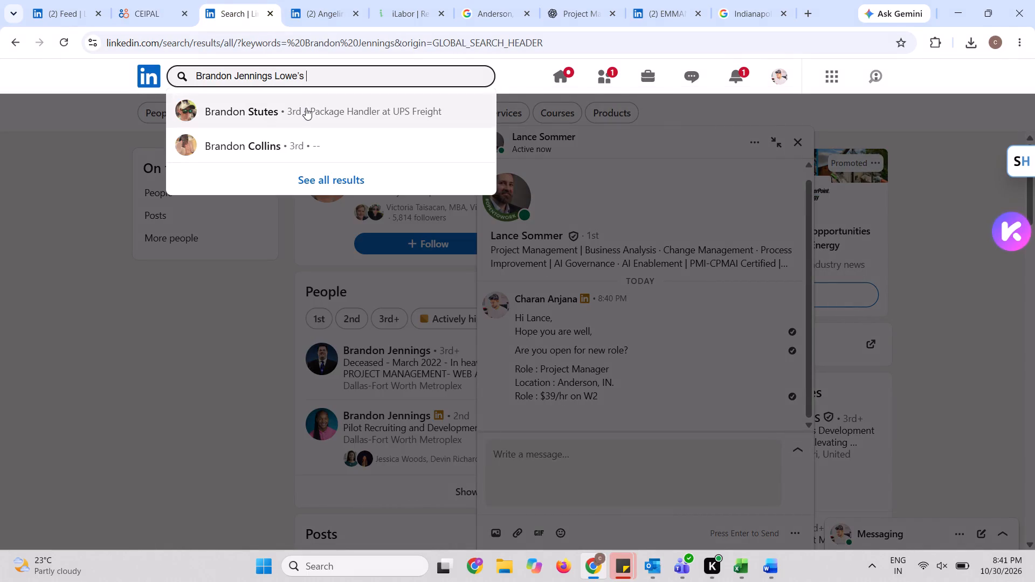
key(BackSpace)
key(Return)
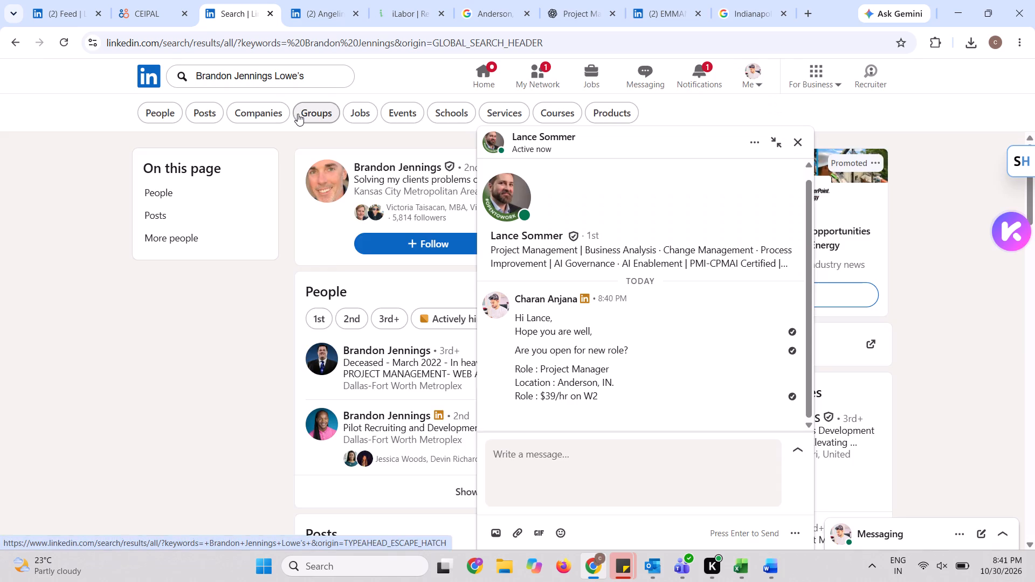
click(798, 145)
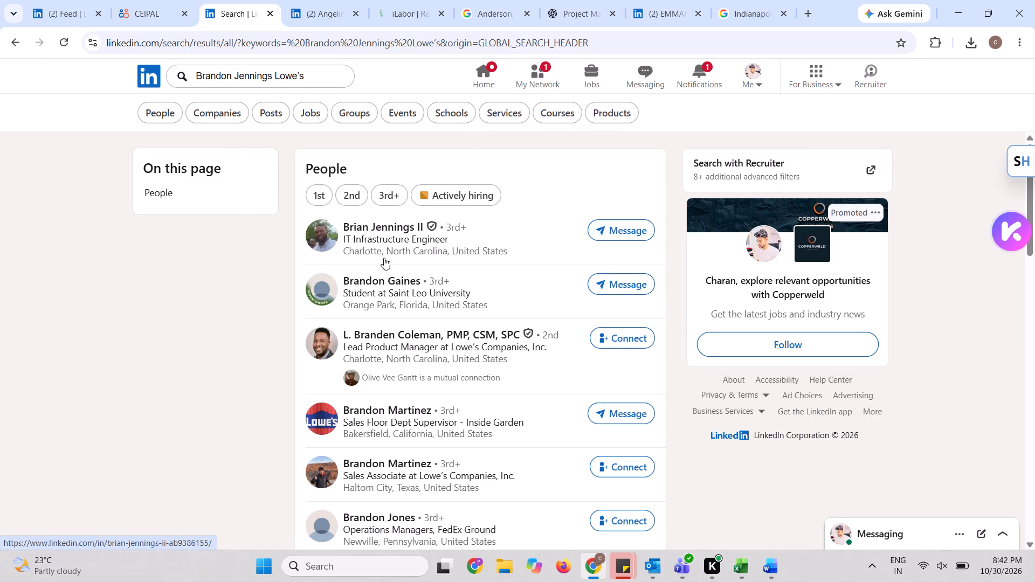
scroll(326, 394, down, 2)
Return to CEIPAL, close the candidate's profile, and go to page 2 of the Dice search results.
click(132, 0)
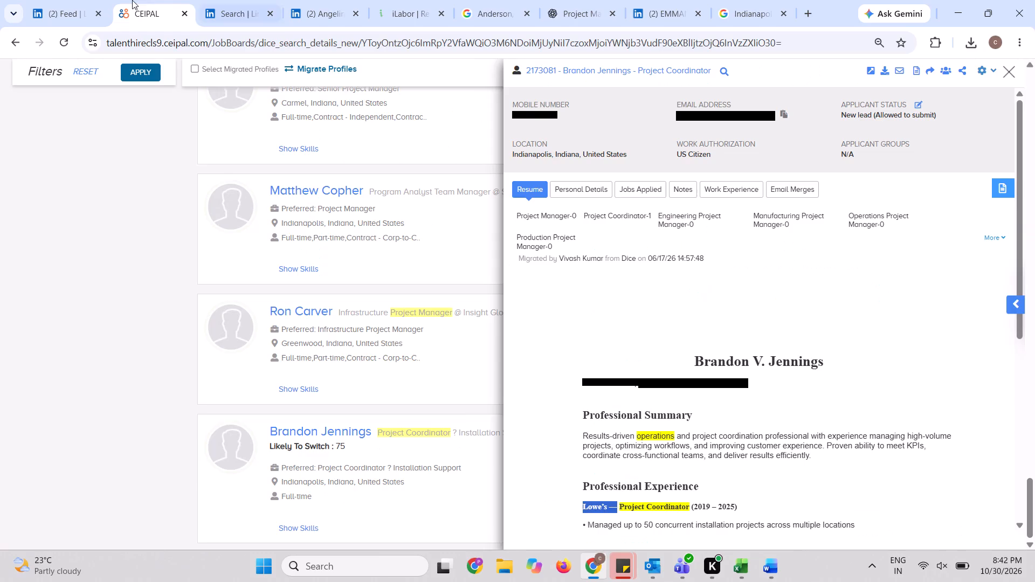
click(1004, 77)
scroll(394, 371, down, 2)
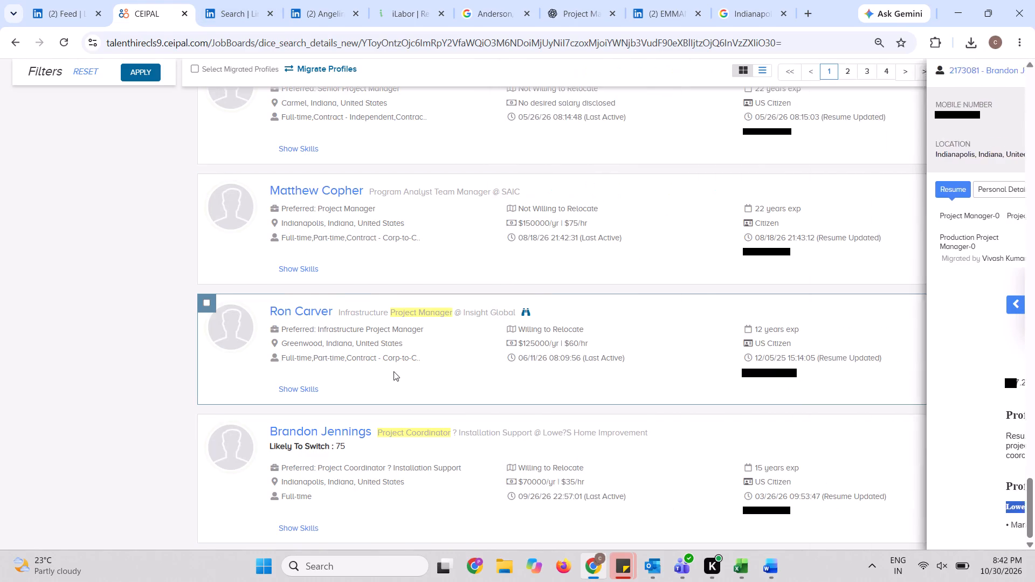
scroll(394, 371, down, 1)
scroll(394, 371, up, 20)
scroll(394, 371, up, 13)
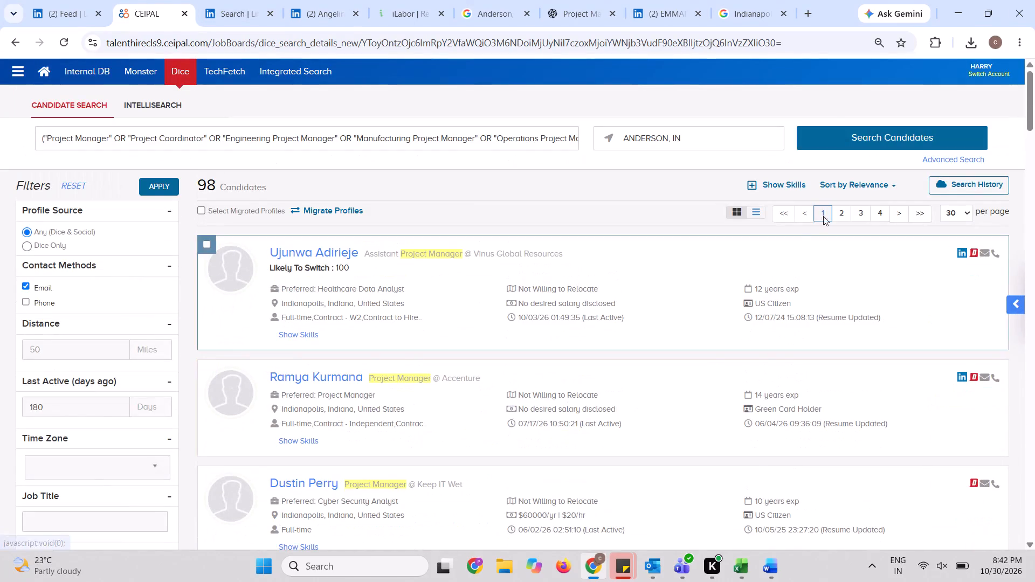
click(844, 210)
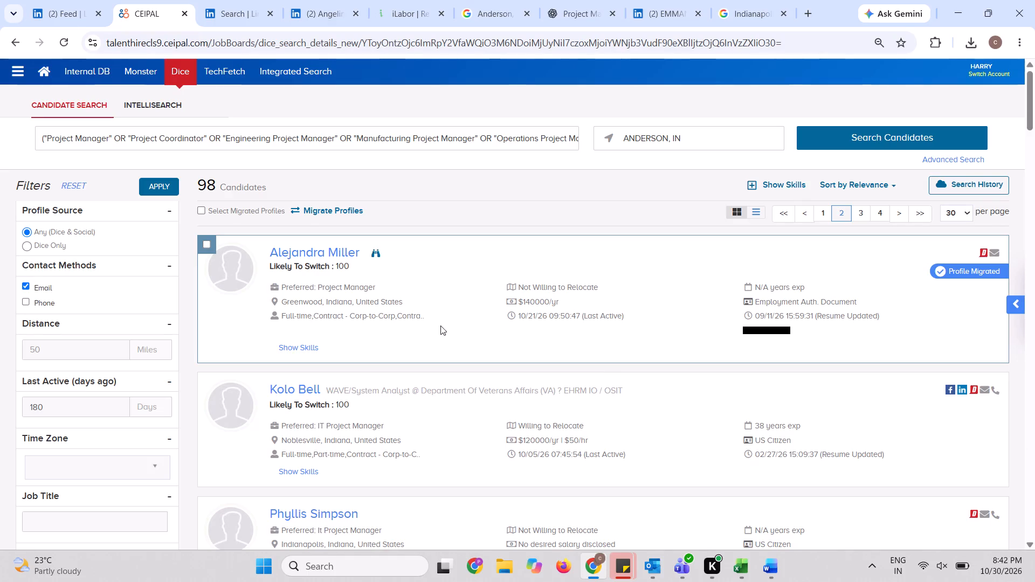
Copy the name of the Noblesville IT project manager candidate and look it up in the LinkedIn search.
scroll(408, 270, down, 1)
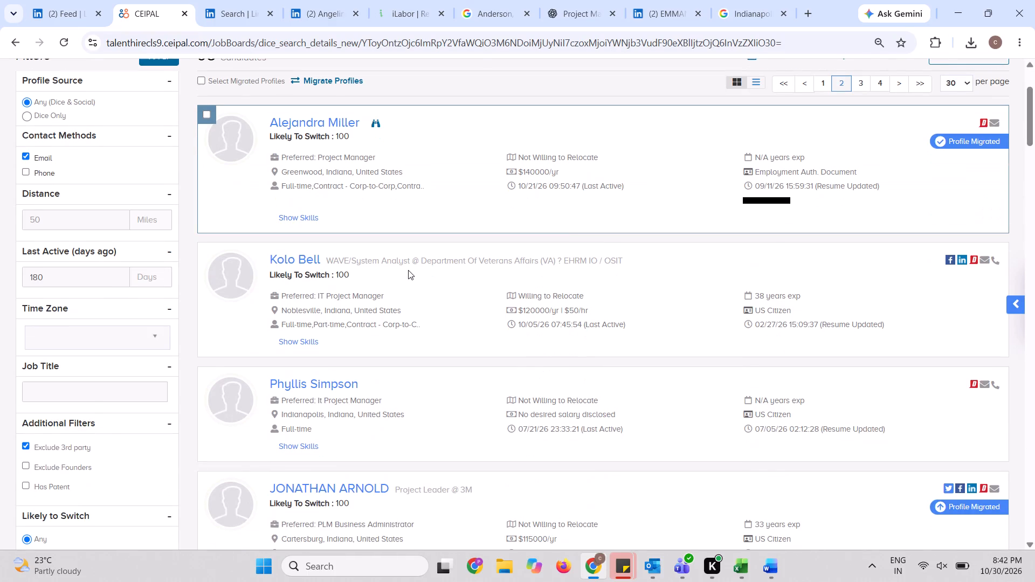
drag(261, 264, 328, 264)
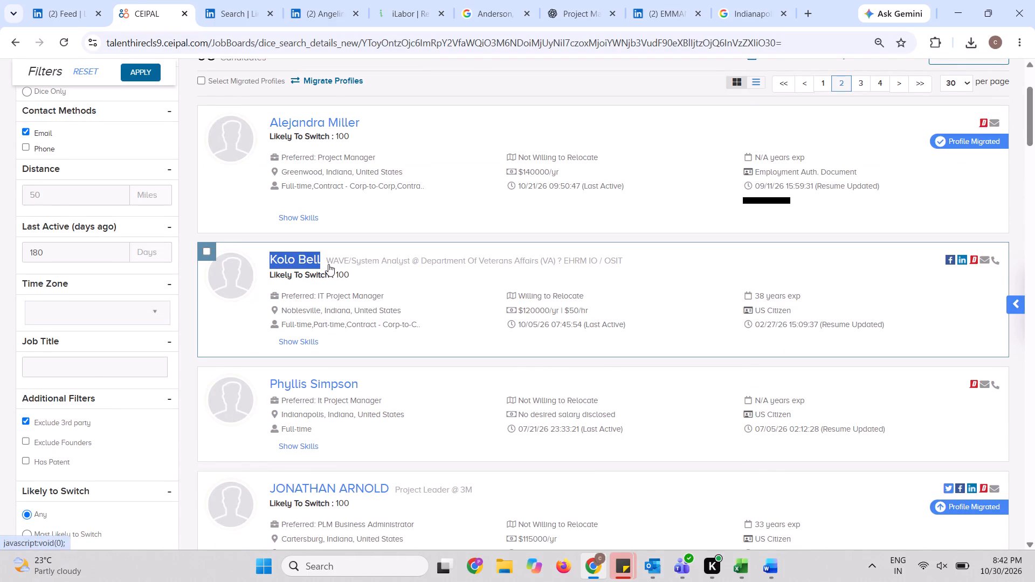
key(ctrl+c)
click(244, 0)
click(220, 81)
key(ctrl+a)
key(ctrl+v)
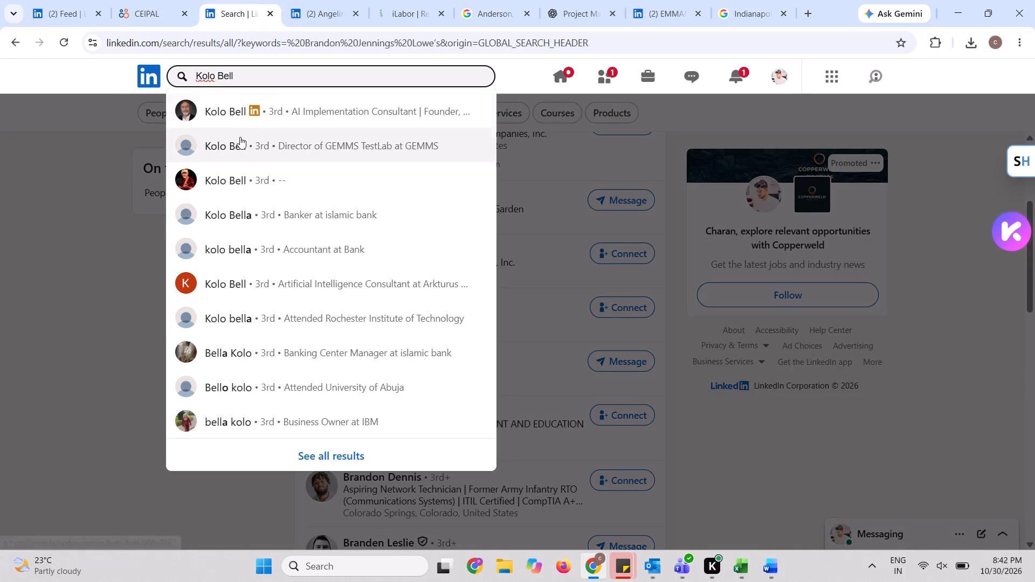
Back in CEIPAL, copy the full name of the Indianapolis IT project manager candidate without a stated desired salary.
click(162, 0)
scroll(238, 405, down, 1)
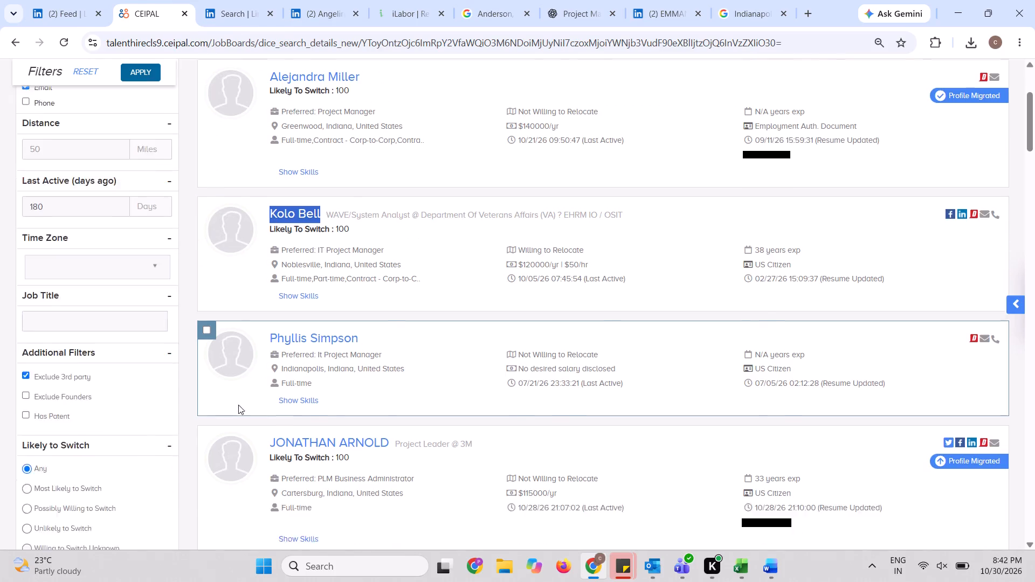
scroll(238, 405, down, 1)
drag(264, 248, 345, 250)
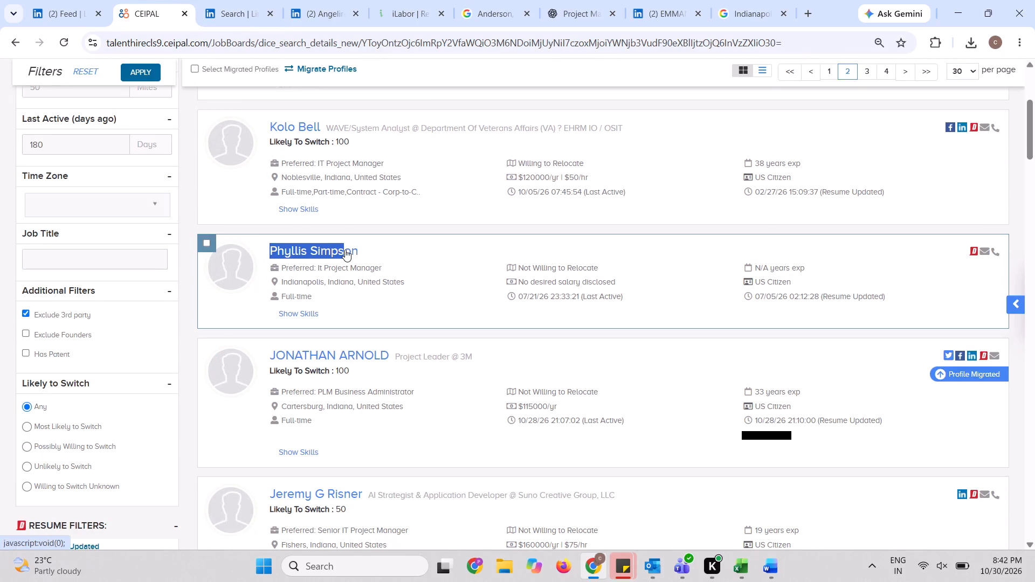
key(shift+Right)
key(shift+Right)
key(ctrl+c)
key(ctrl+c)
key(ctrl+c)
Look up the copied Indianapolis candidate's name on LinkedIn, open the Training Program Manager match, and check that profile's location and experience.
key(ctrl+c)
click(276, 0)
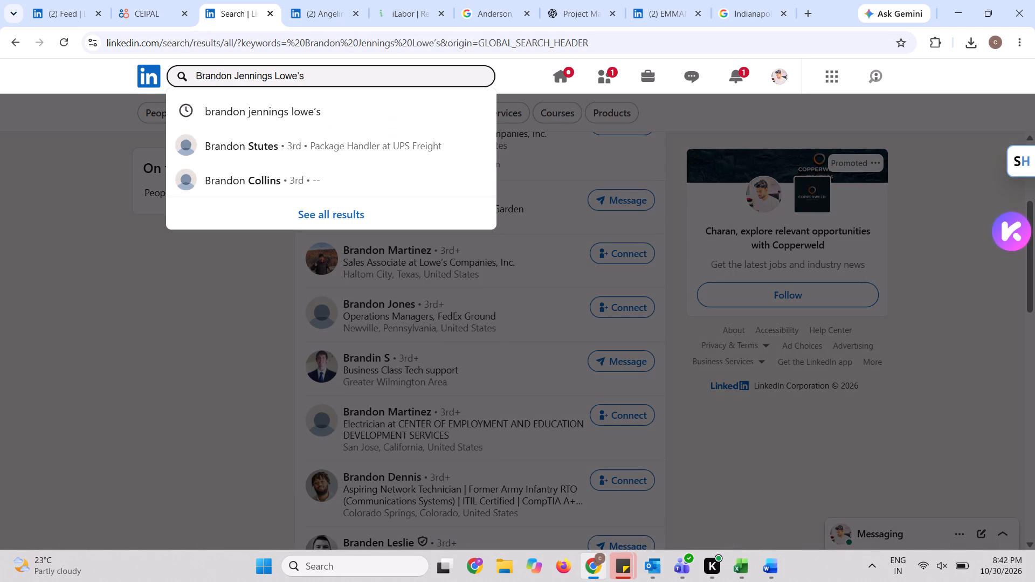
key(ctrl+a)
key(ctrl+v)
click(286, 113)
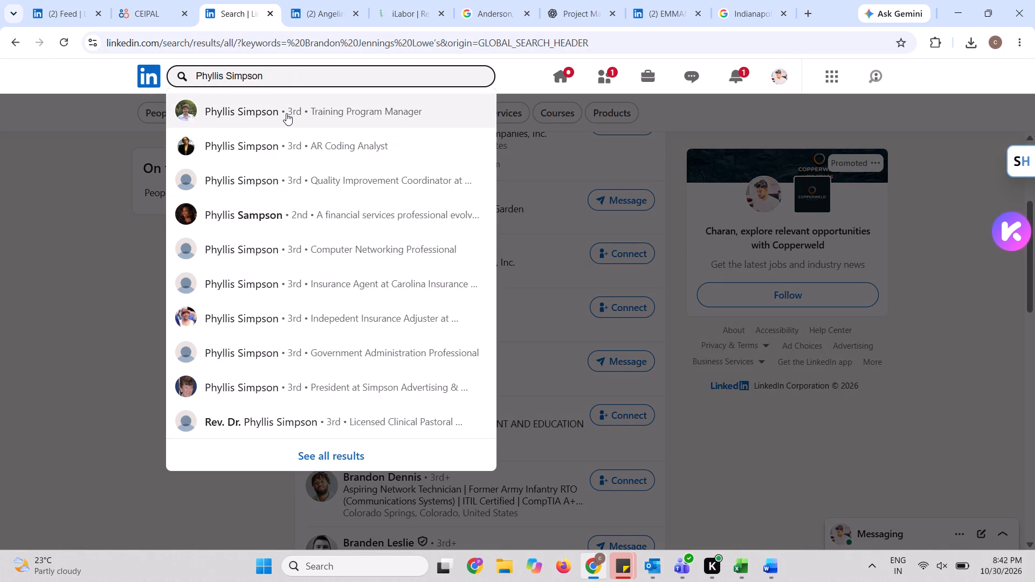
click(89, 230)
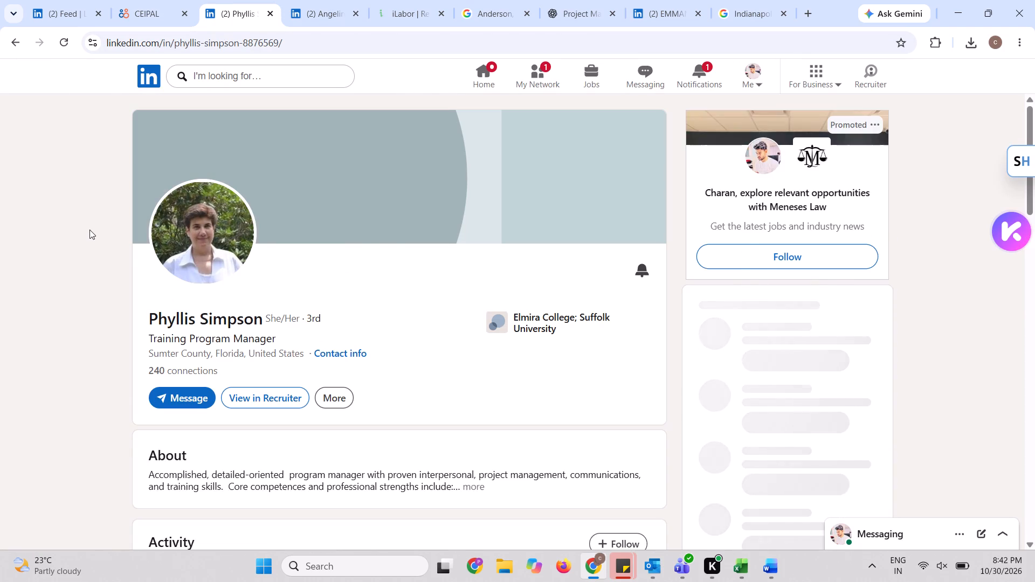
scroll(89, 230, down, 3)
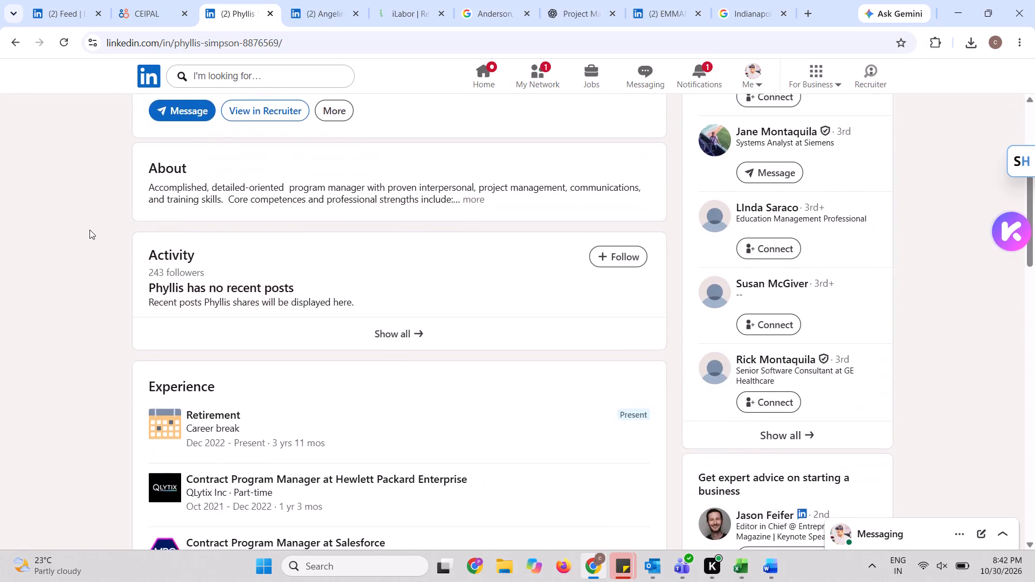
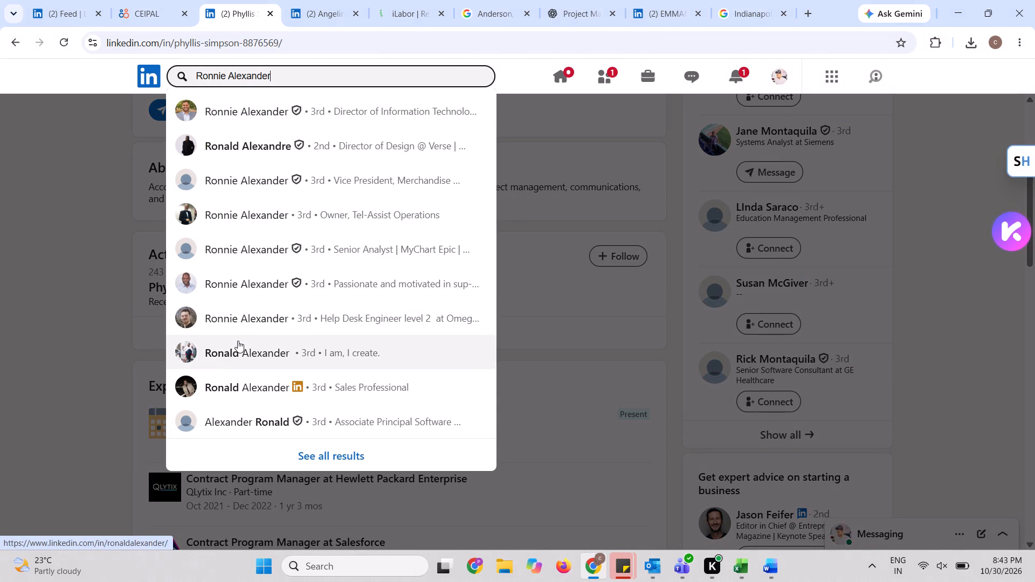
Return to CEIPAL and copy the full name of the Franklin, Indiana CAD modeler and project administrator at Belcan AETD.
click(180, 1)
scroll(224, 366, down, 1)
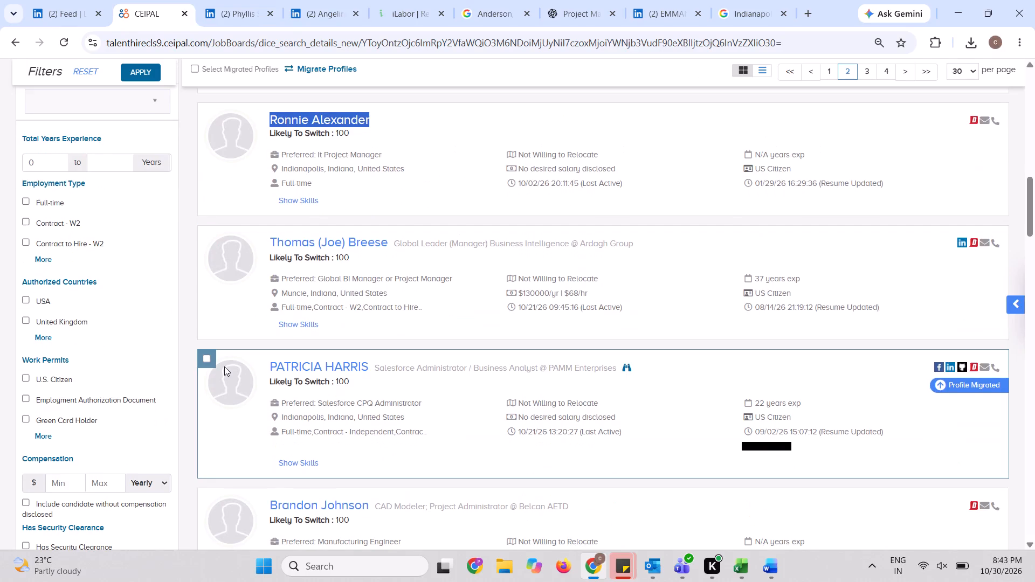
scroll(224, 366, down, 3)
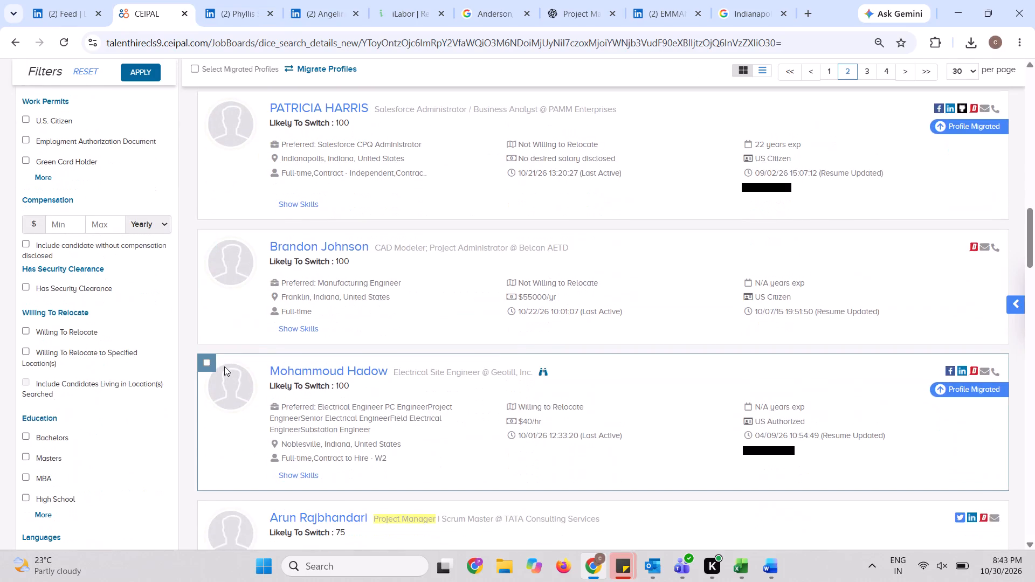
drag(257, 241, 368, 244)
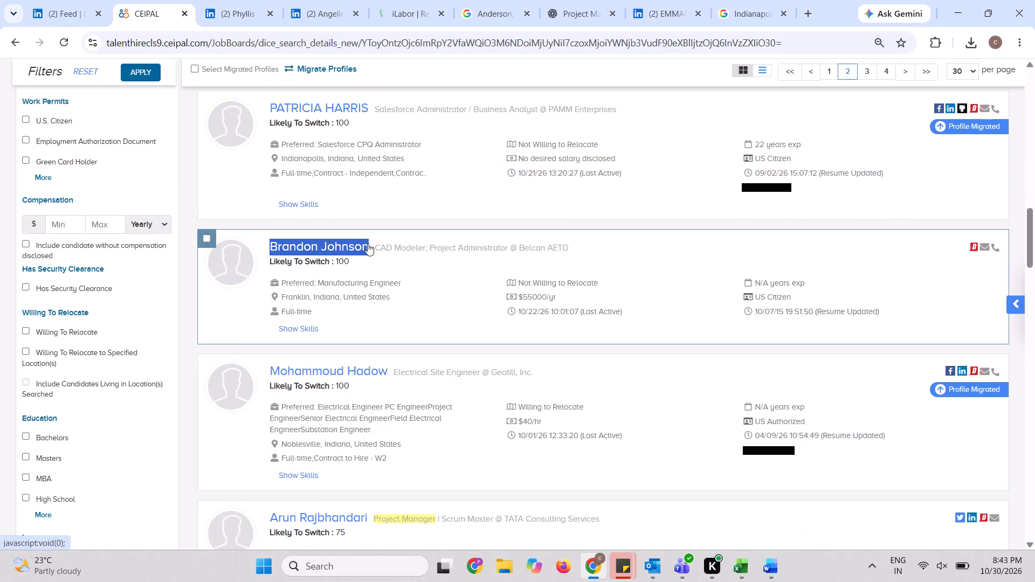
key(ctrl+c)
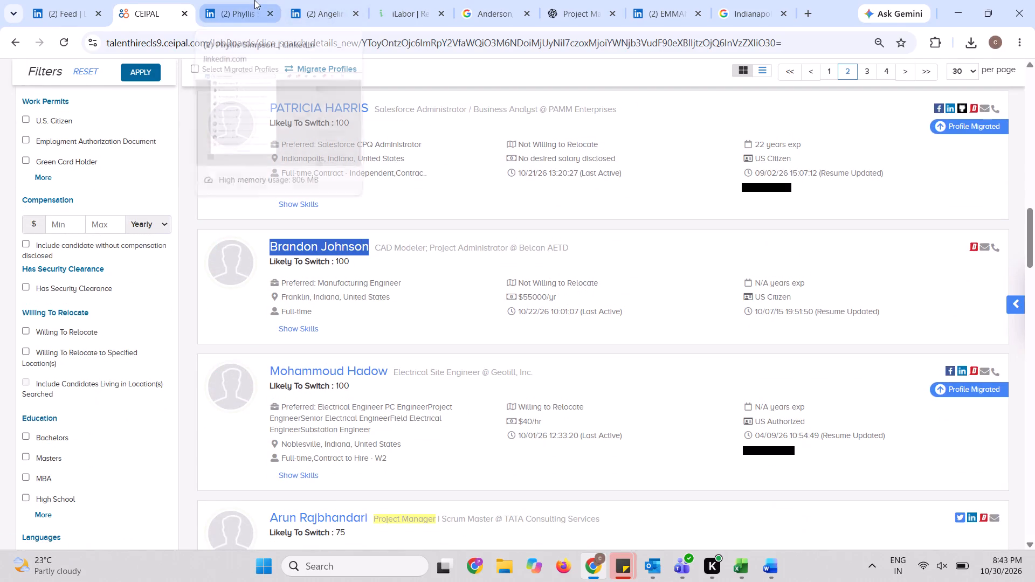
Switch to LinkedIn and search for the copied candidate name together with the employer term "belcon".
click(254, 0)
key(ctrl+a)
key(ctrl+v)
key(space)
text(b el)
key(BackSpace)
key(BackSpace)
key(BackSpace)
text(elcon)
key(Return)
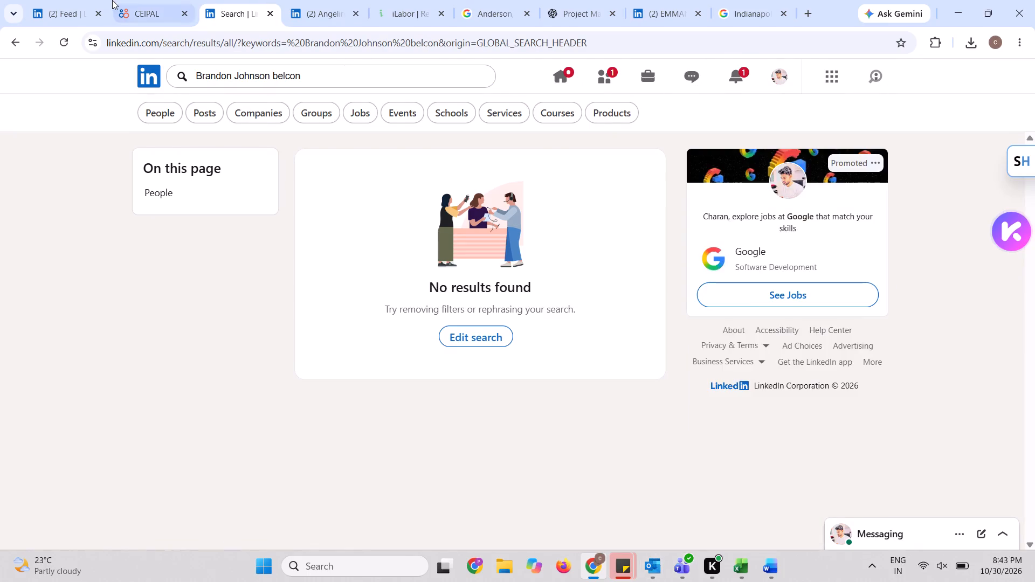
Return to CEIPAL and examine the candidates further down page 2 of the Dice results.
click(112, 0)
scroll(299, 377, down, 2)
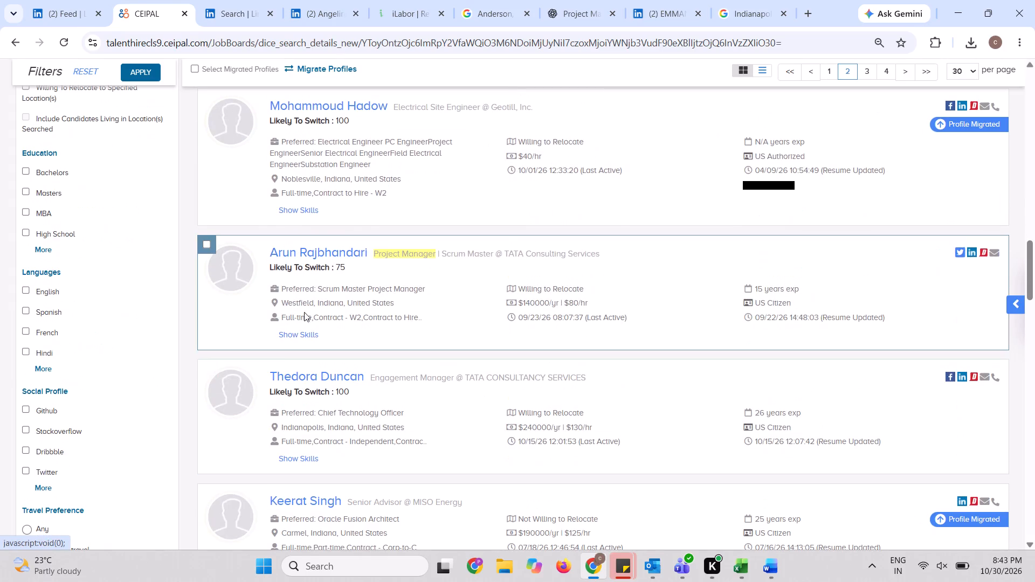
scroll(238, 320, down, 2)
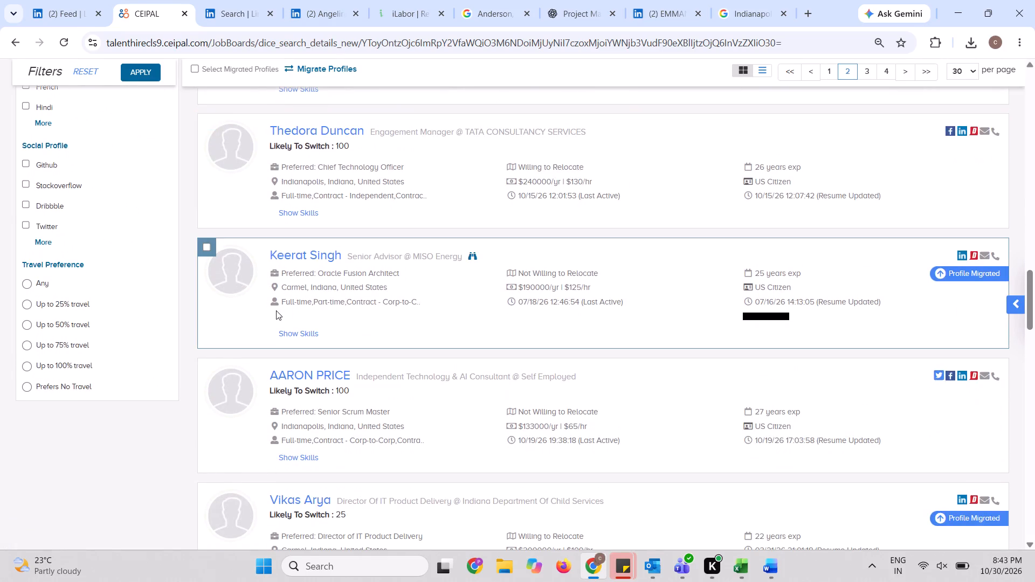
scroll(320, 327, down, 1)
scroll(199, 256, down, 1)
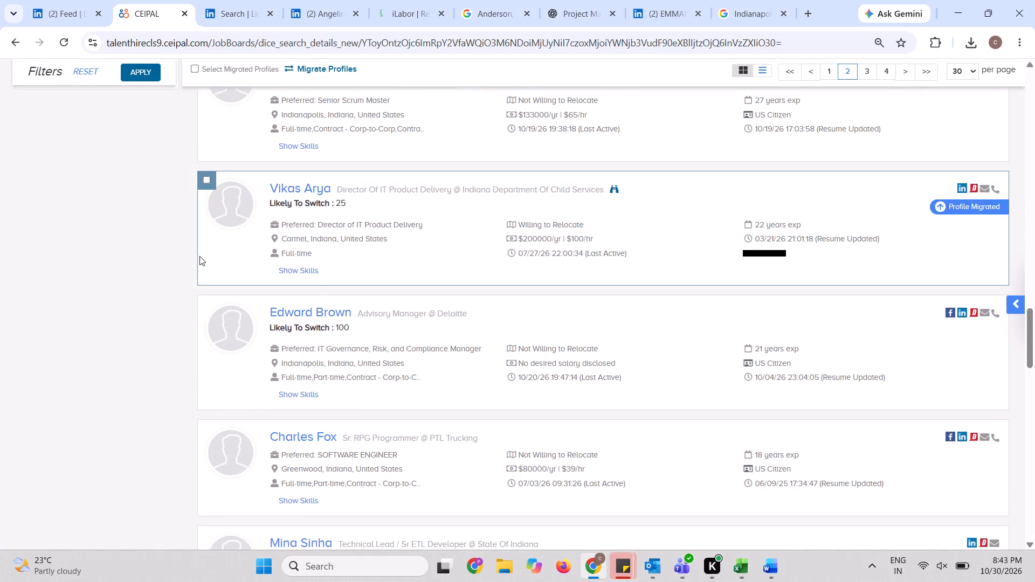
scroll(369, 308, down, 1)
scroll(169, 280, down, 1)
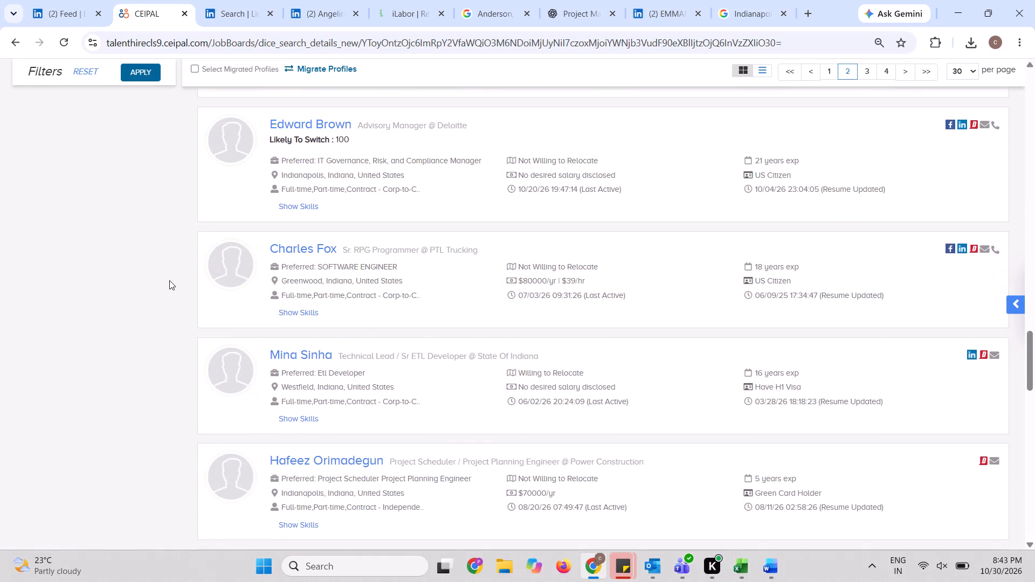
scroll(169, 280, down, 2)
scroll(245, 238, down, 1)
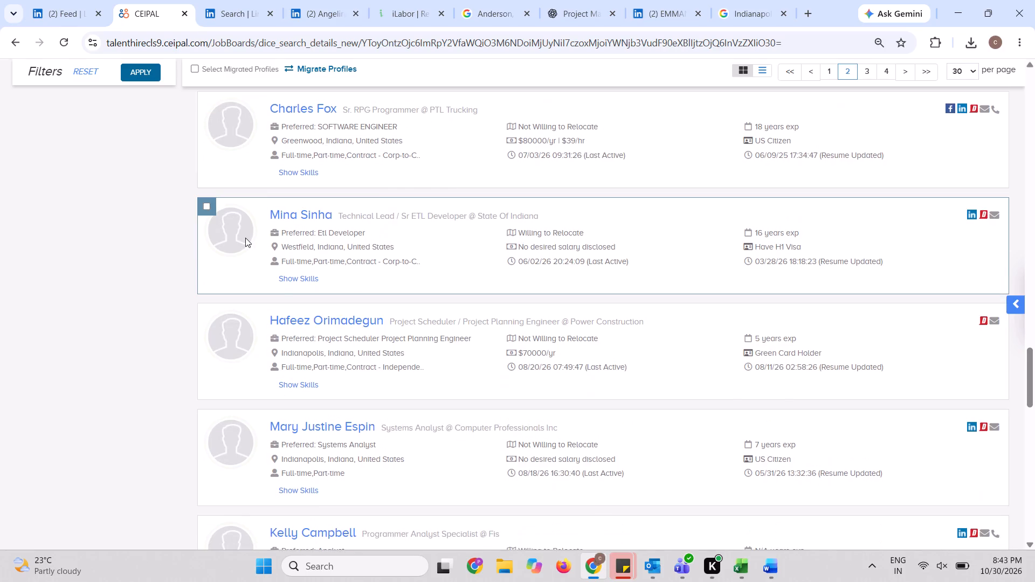
scroll(245, 238, down, 1)
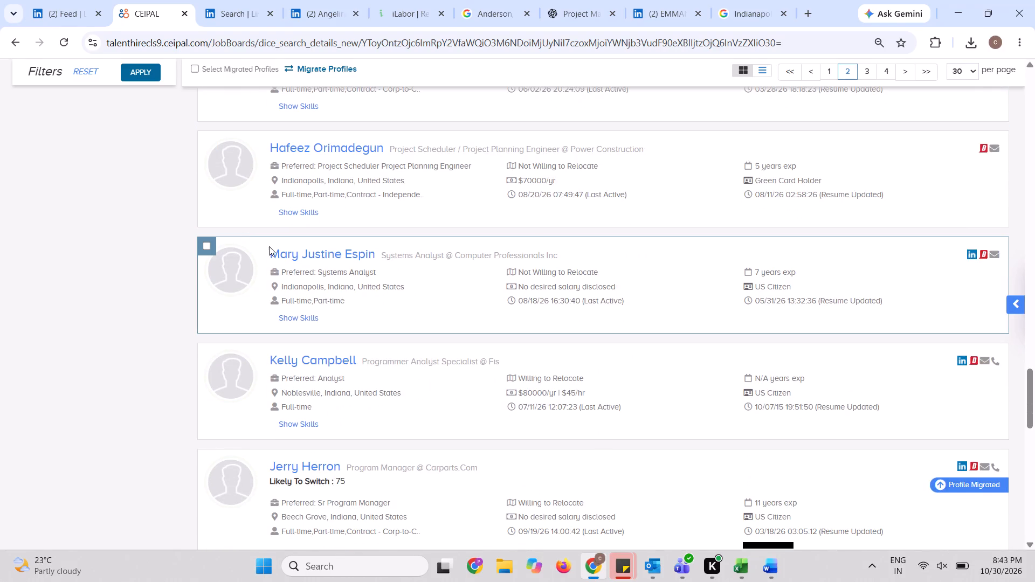
Copy the name of the Indianapolis systems analyst candidate at Computer Professionals Inc.
drag(269, 246, 366, 247)
click(260, 254)
drag(260, 254, 367, 254)
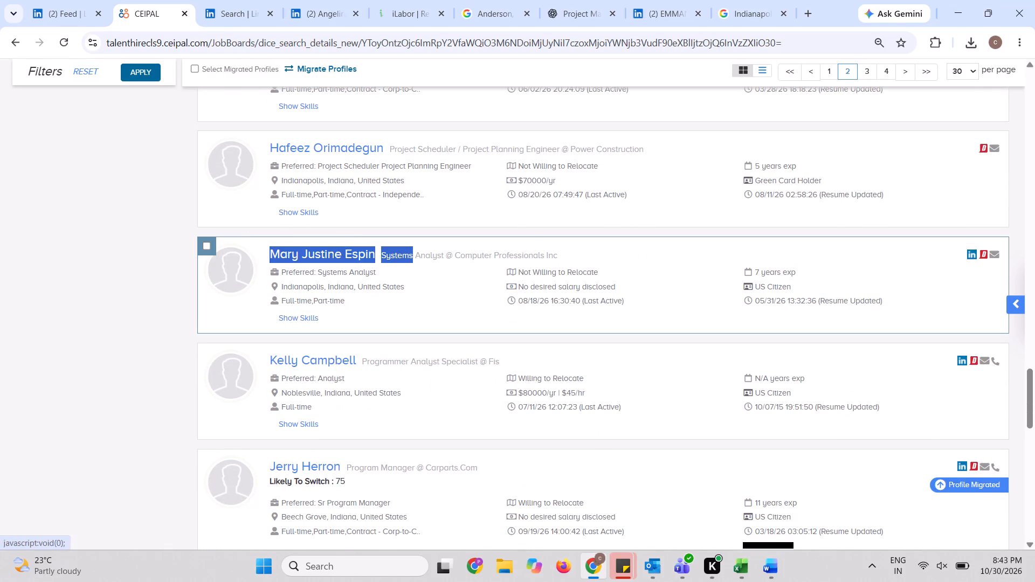
drag(367, 254, 369, 254)
key(ctrl+c)
Search LinkedIn for the systems analyst by name only, removing the extra job-title text, and open the matching profile.
click(271, 0)
click(244, 92)
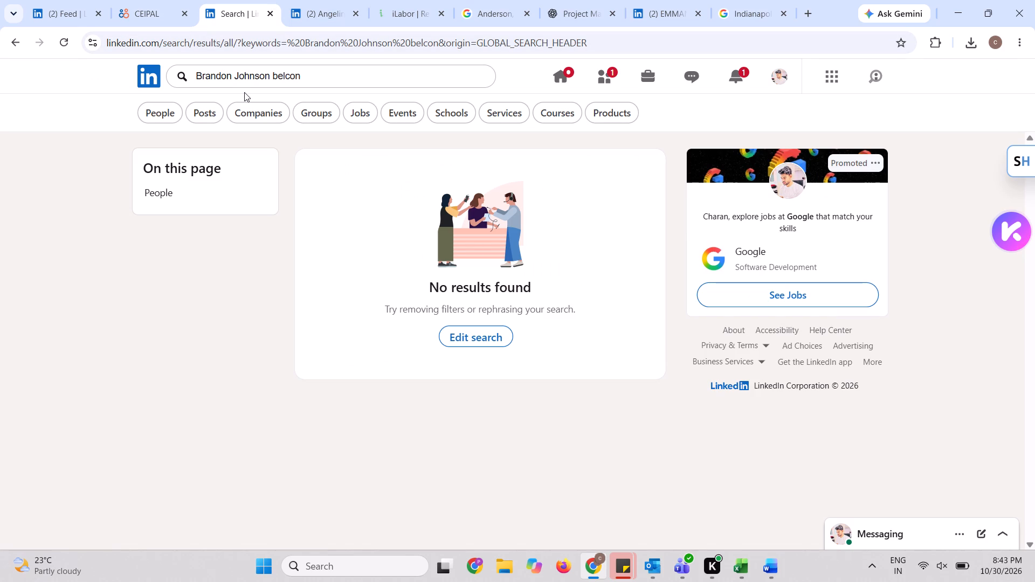
click(247, 86)
key(ctrl+a)
key(ctrl+v)
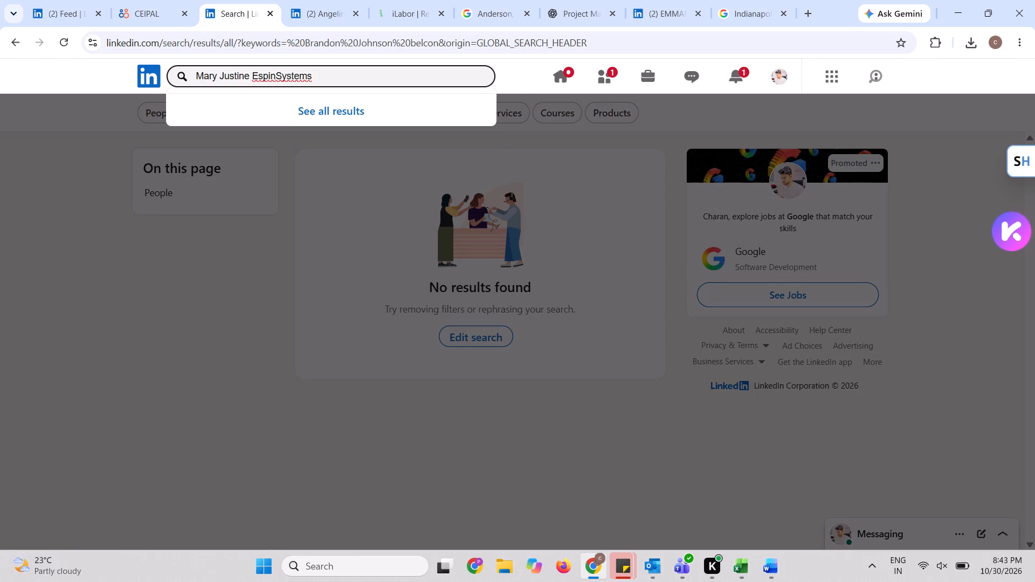
click(278, 76)
key(space)
key(shift+Right)
key(shift+Right)
key(shift+Right)
key(shift+Right)
key(shift+Right)
key(shift+Right)
key(shift+Right)
key(shift+Right)
key(shift+Right)
key(shift+Right)
key(shift+Right)
key(shift+Right)
key(shift+Right)
key(backslash)
key(BackSpace)
key(BackSpace)
click(291, 107)
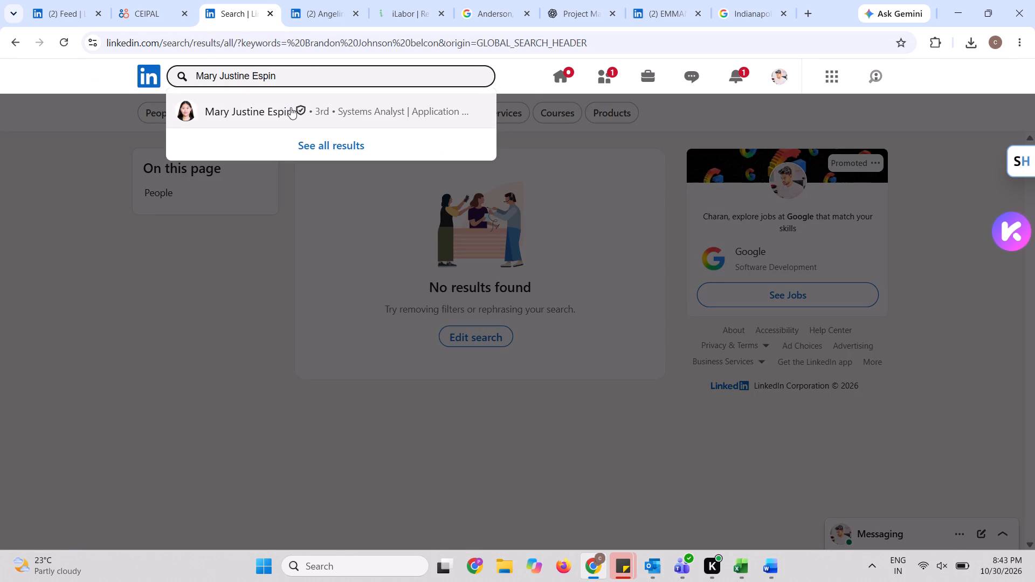
Examine the systems analyst's work experience and education on the LinkedIn profile.
click(91, 338)
scroll(91, 338, down, 2)
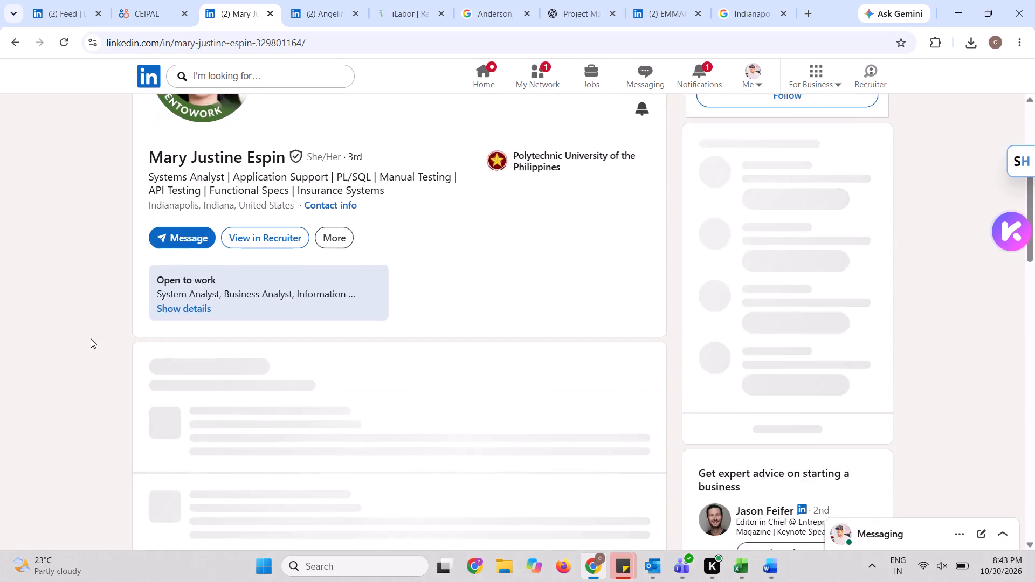
scroll(91, 338, down, 4)
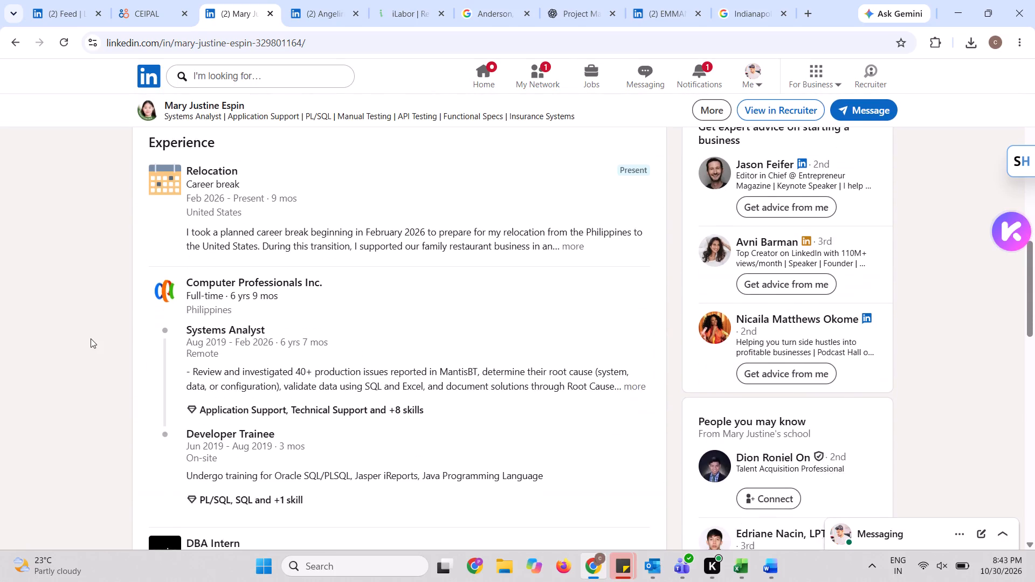
scroll(91, 338, down, 3)
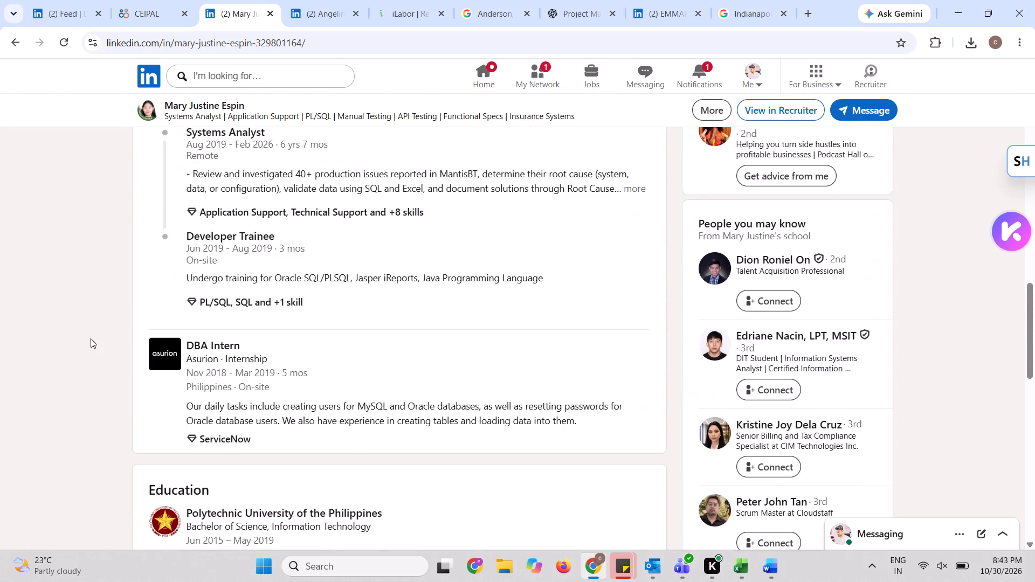
scroll(91, 338, down, 1)
Back in CEIPAL, open the quick view of the TCC Software Solutions data analyst, examine the resume, and close it.
click(113, 0)
scroll(114, 315, down, 1)
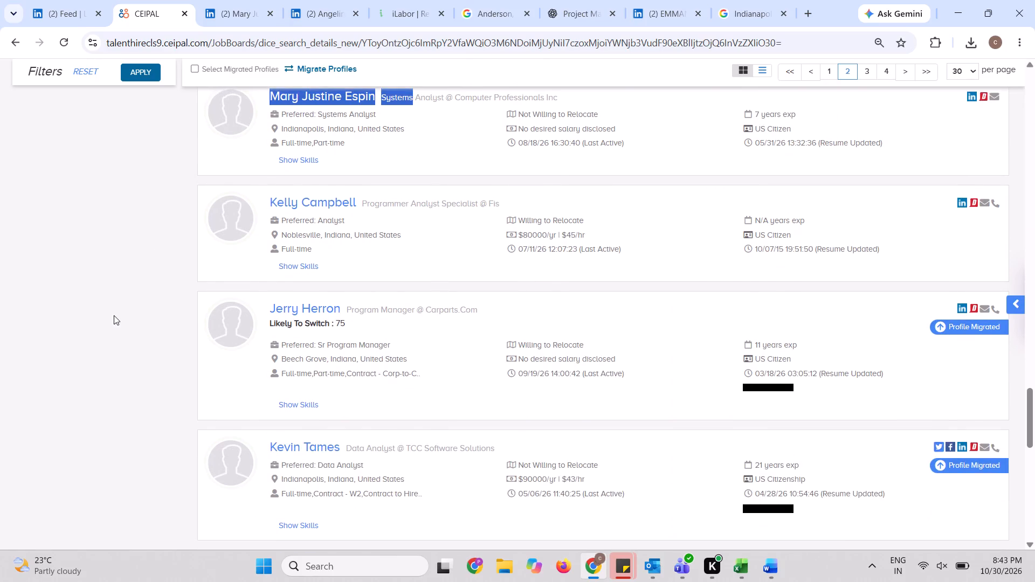
scroll(114, 315, down, 1)
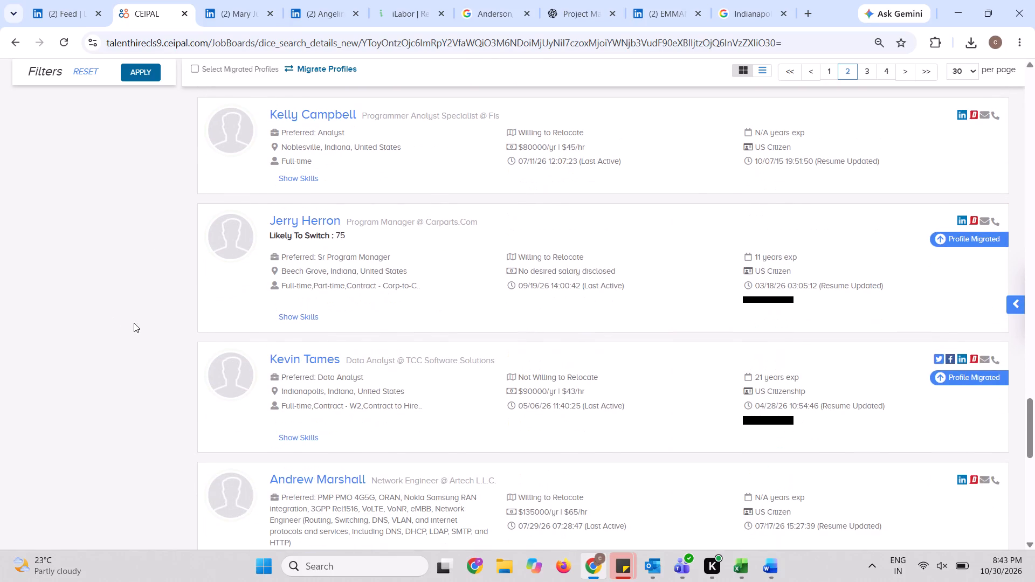
scroll(134, 343, down, 1)
click(504, 286)
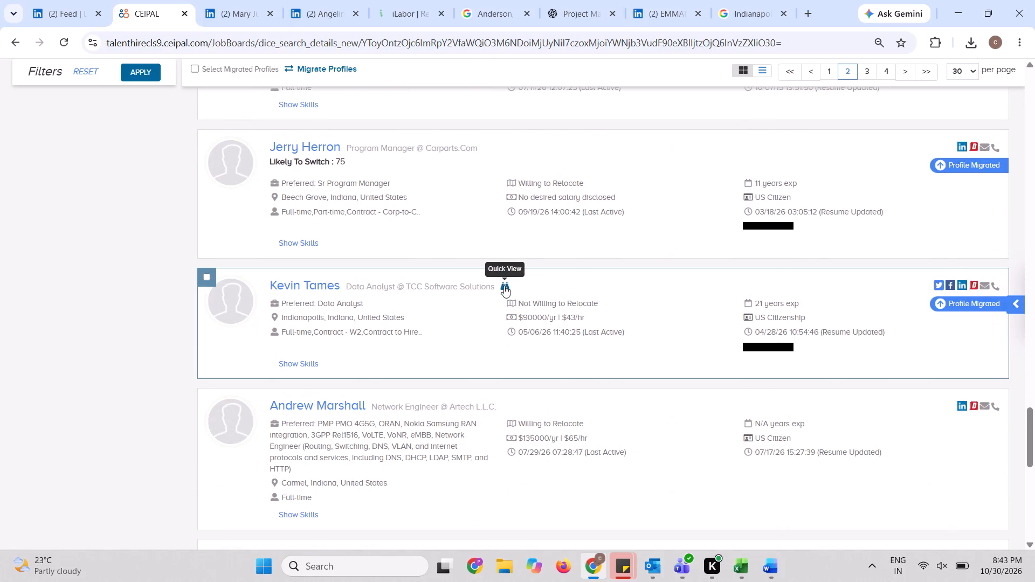
scroll(187, 307, down, 1)
click(687, 390)
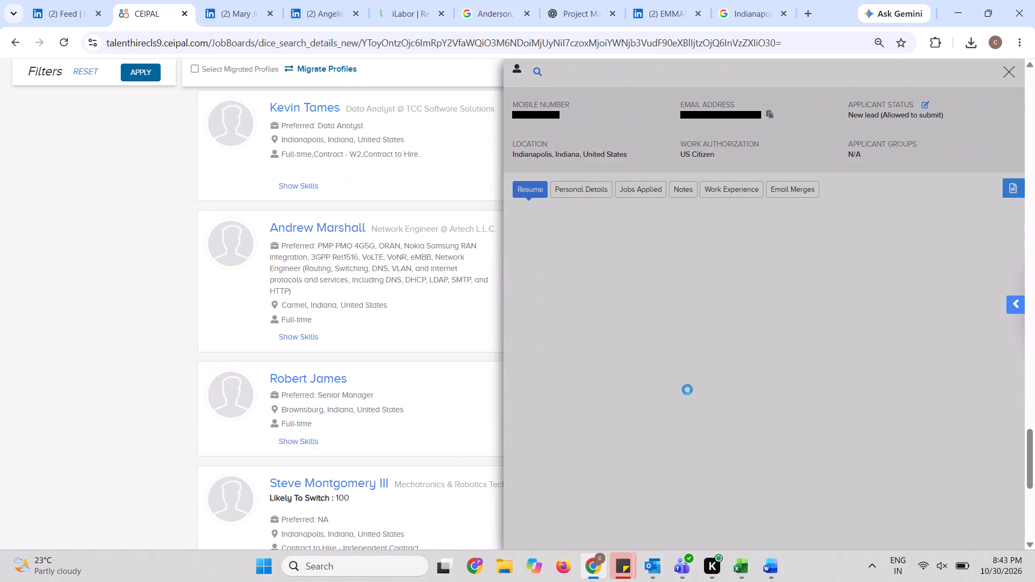
scroll(687, 390, down, 6)
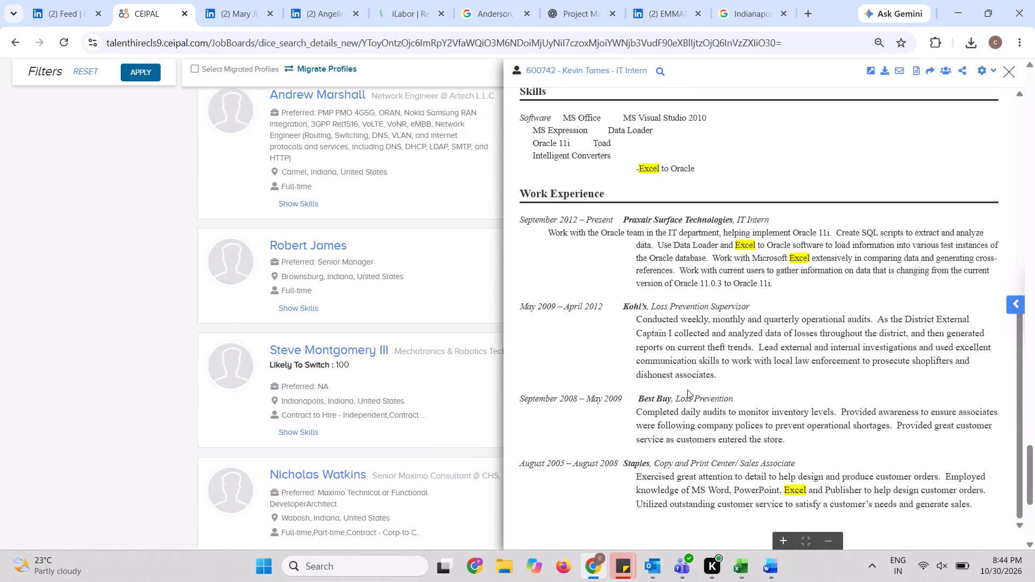
click(1009, 74)
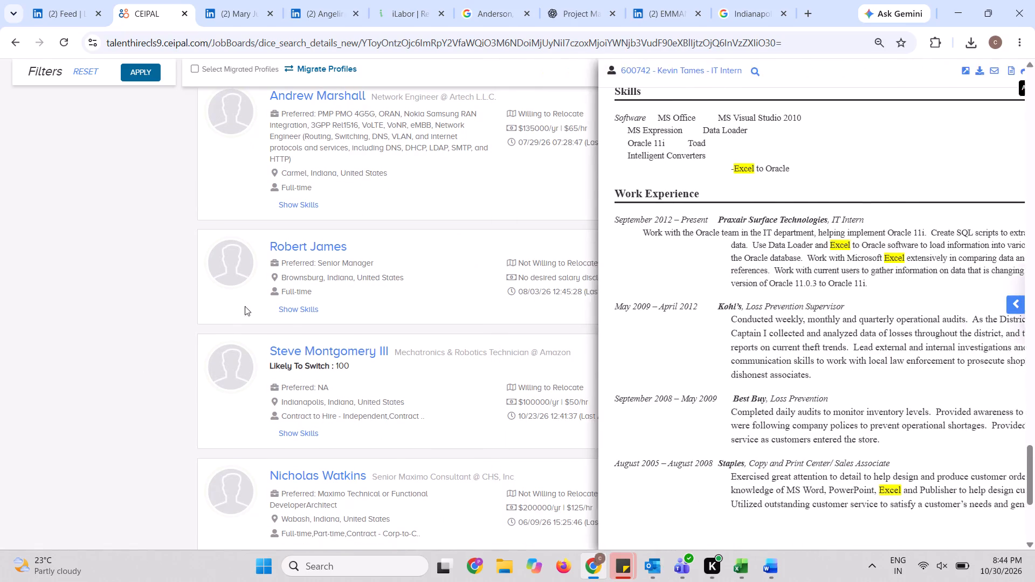
Check the last candidates on page 2 and go to page 3 of the Dice search results.
scroll(144, 362, down, 3)
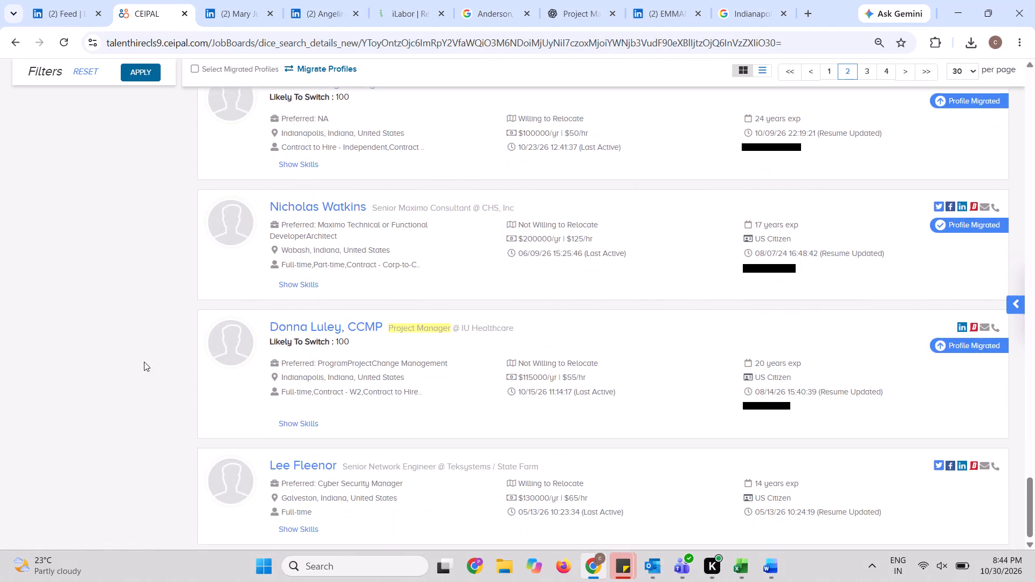
scroll(144, 362, down, 1)
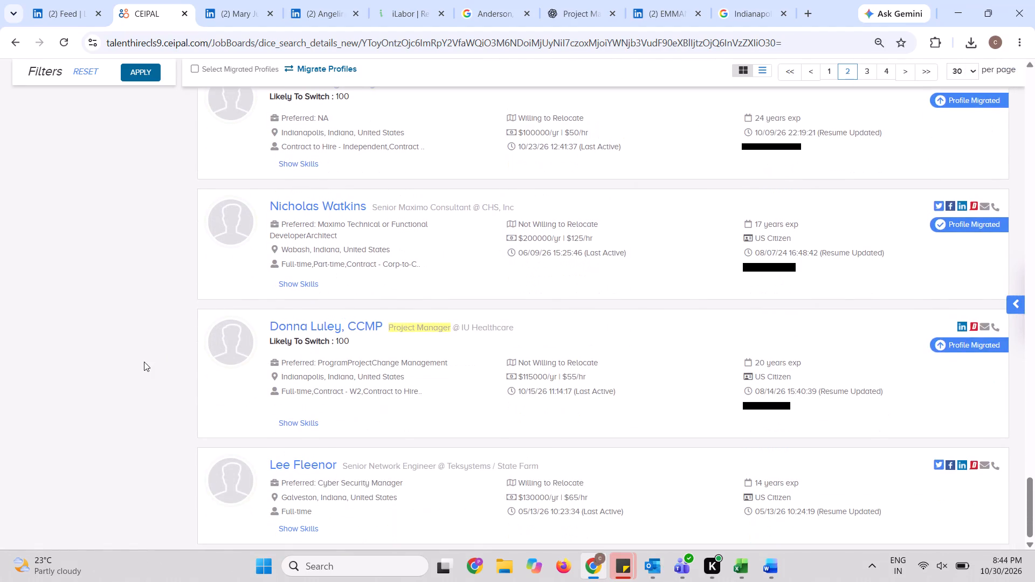
click(871, 76)
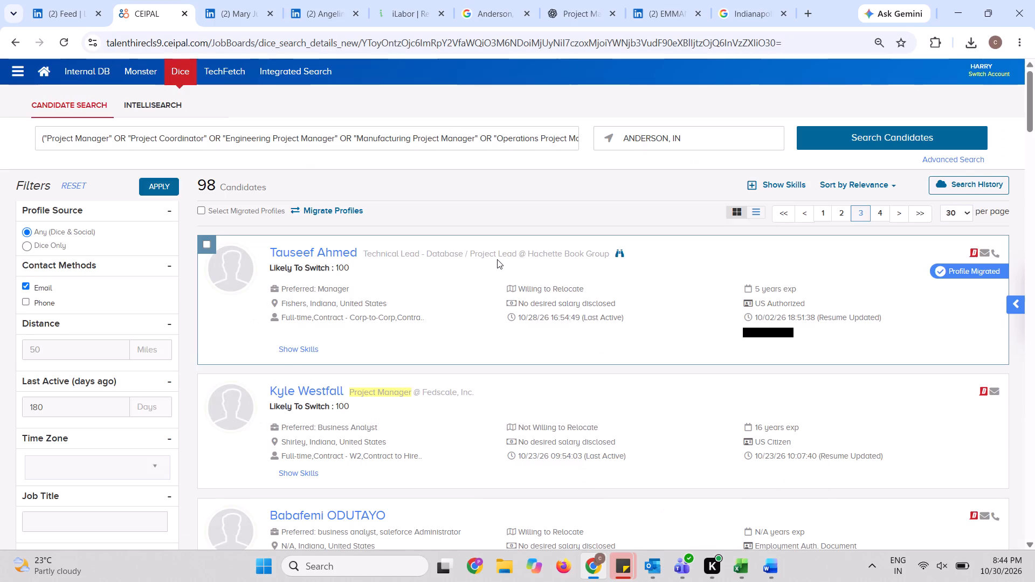
Copy the name, job title and employer of the Greenwood localization engineer candidate at Cqfluency.
scroll(497, 259, down, 2)
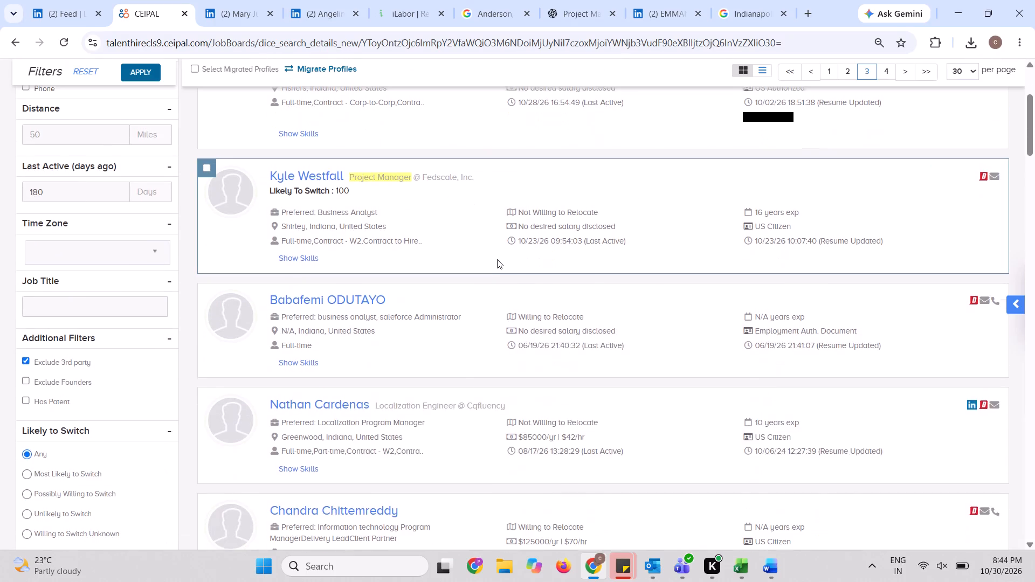
scroll(497, 259, down, 1)
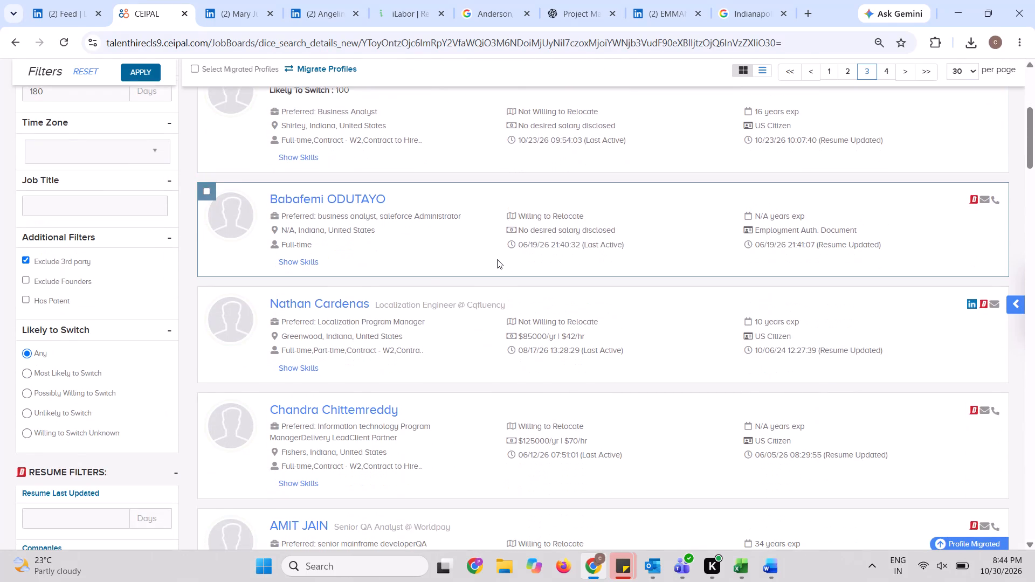
drag(257, 303, 373, 301)
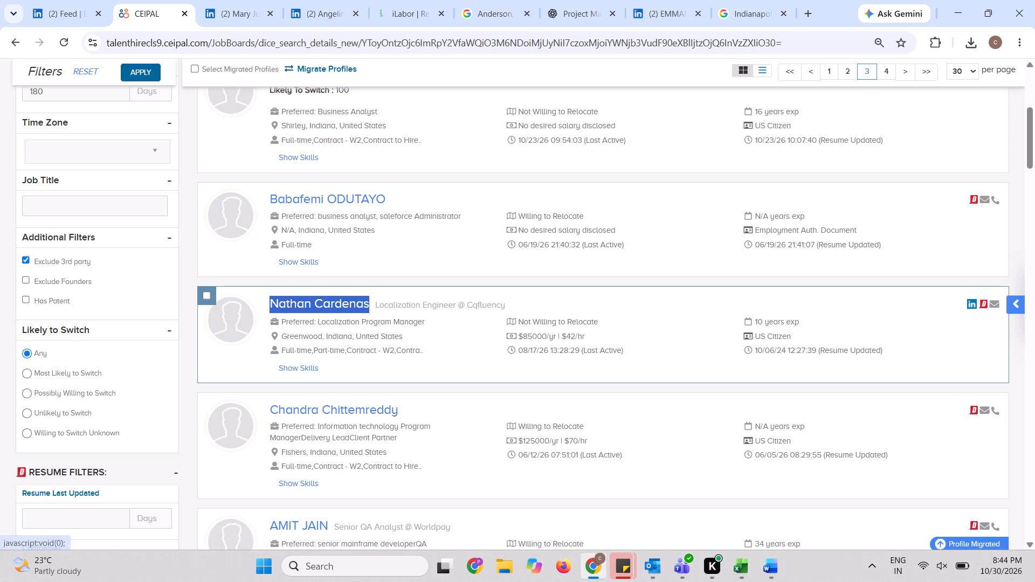
drag(373, 301, 372, 301)
key(ctrl+c)
click(531, 306)
drag(531, 306, 258, 302)
key(ctrl+c)
Search LinkedIn for the localization engineer's name plus Cqfluency, removing the job title from the pasted text.
click(222, 0)
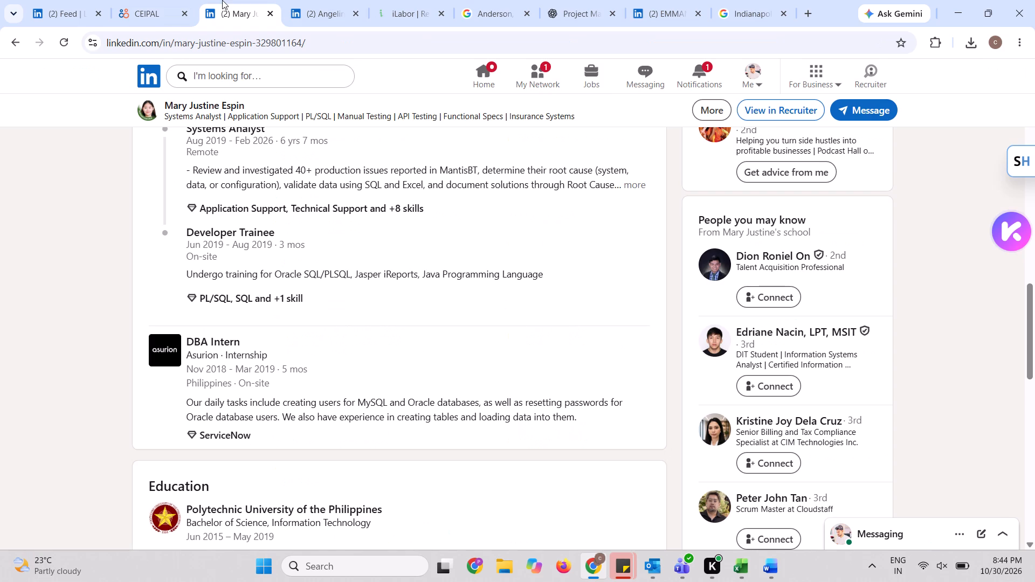
click(216, 73)
key(ctrl+v)
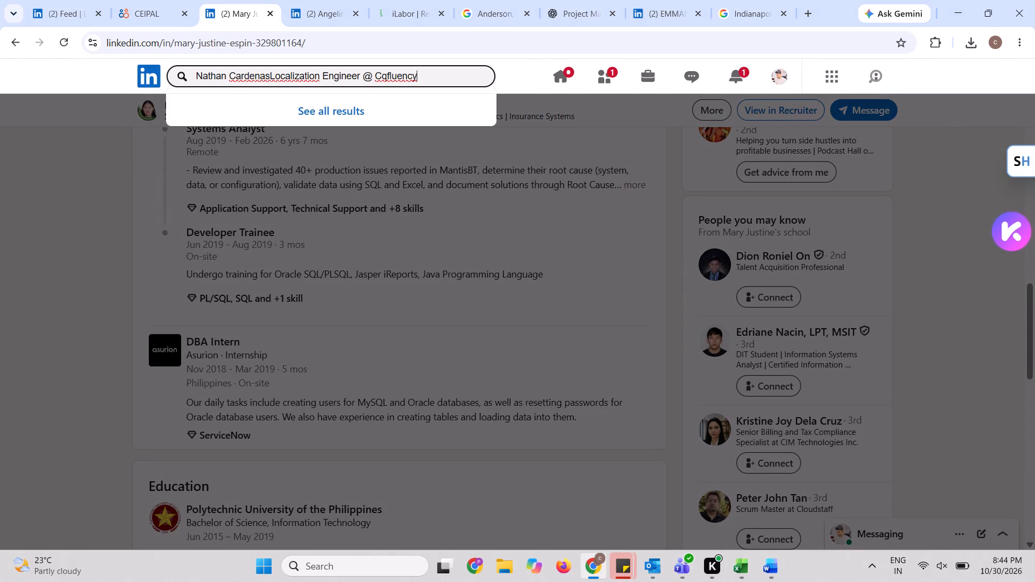
click(269, 76)
key(space)
key(shift+Right)
key(shift+Right)
key(shift+Right)
key(shift+Right)
key(shift+Right)
key(shift+Right)
key(shift+Right)
key(shift+Right)
key(shift+Right)
key(shift+Right)
key(shift+Right)
key(shift+Right)
key(shift+Right)
key(shift+Right)
key(shift+Right)
key(shift+Right)
key(shift+Right)
key(shift+Right)
key(shift+Right)
key(shift+Right)
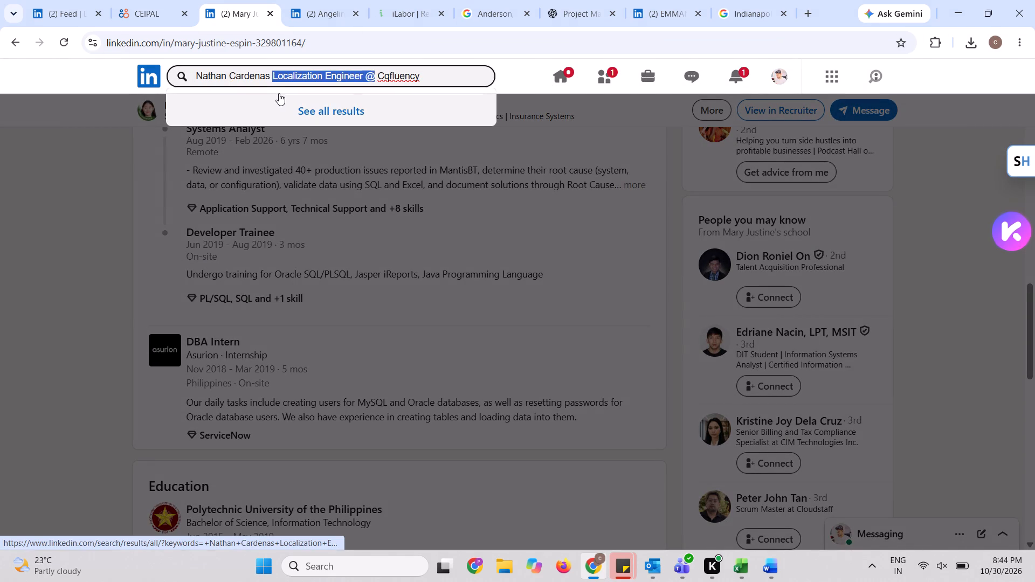
key(BackSpace)
key(Return)
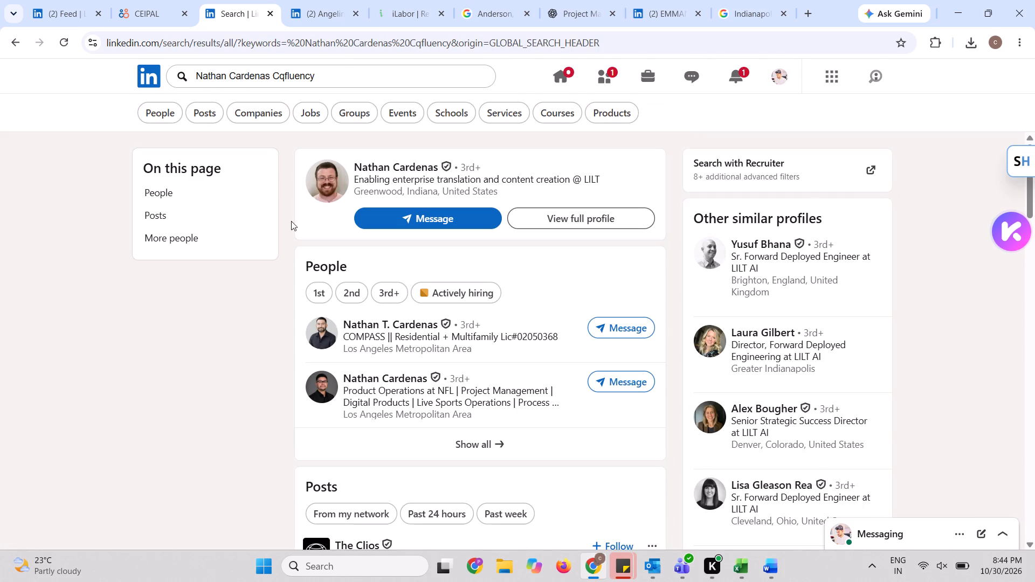
Open the LinkedIn profile of the Greenwood, Indiana candidate and examine the work experience.
click(374, 162)
click(65, 328)
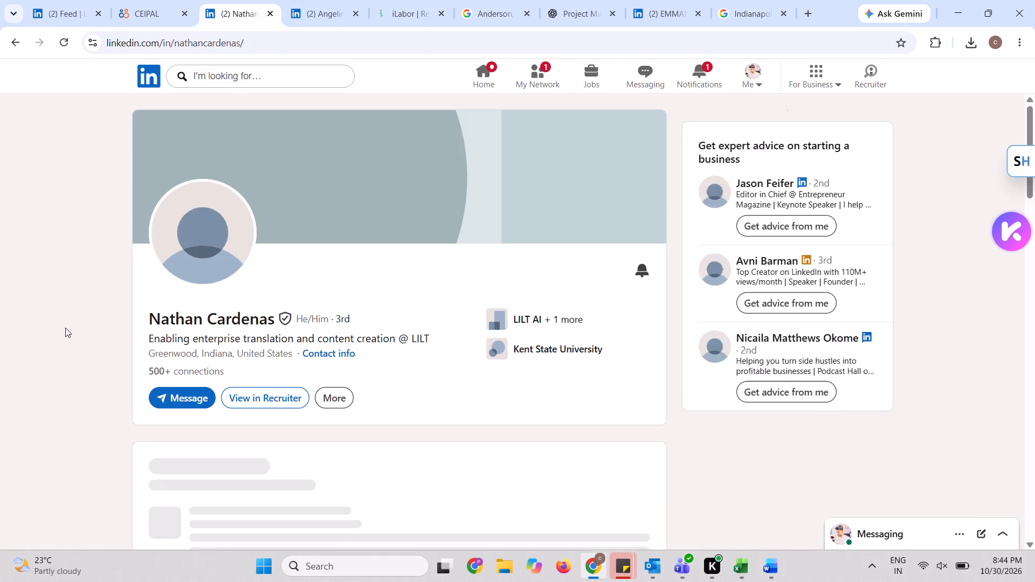
scroll(85, 398, down, 4)
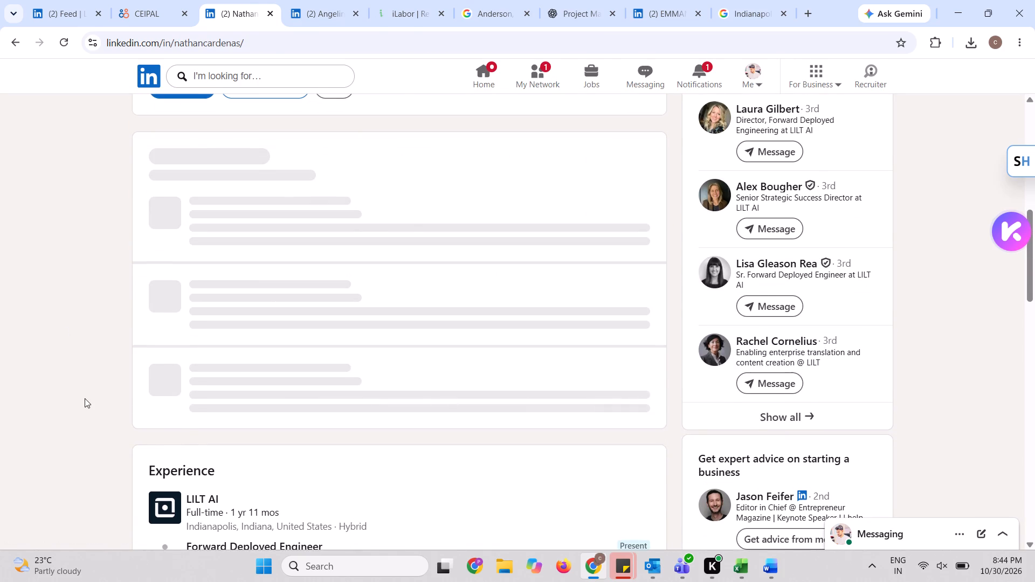
scroll(85, 398, down, 4)
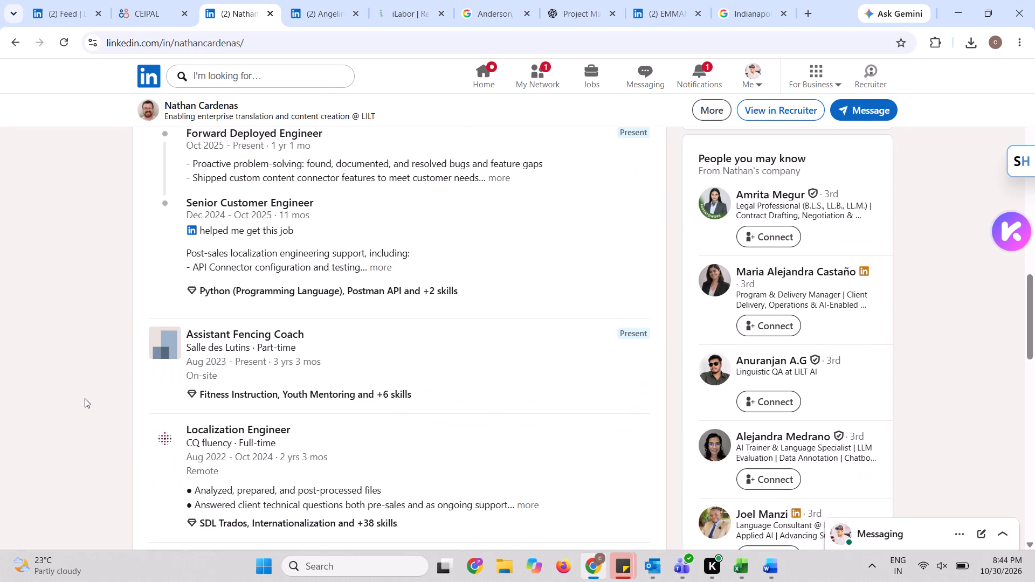
scroll(85, 398, down, 1)
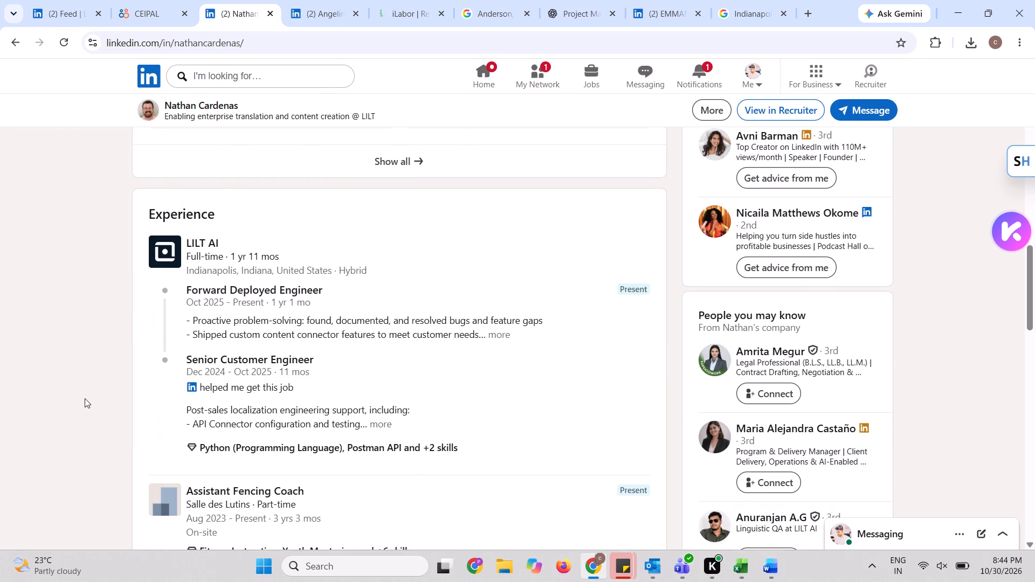
Return to the CEIPAL Dice results and examine the page 3 candidates as far as the Kokomo business analyst.
click(160, 1)
scroll(184, 409, down, 1)
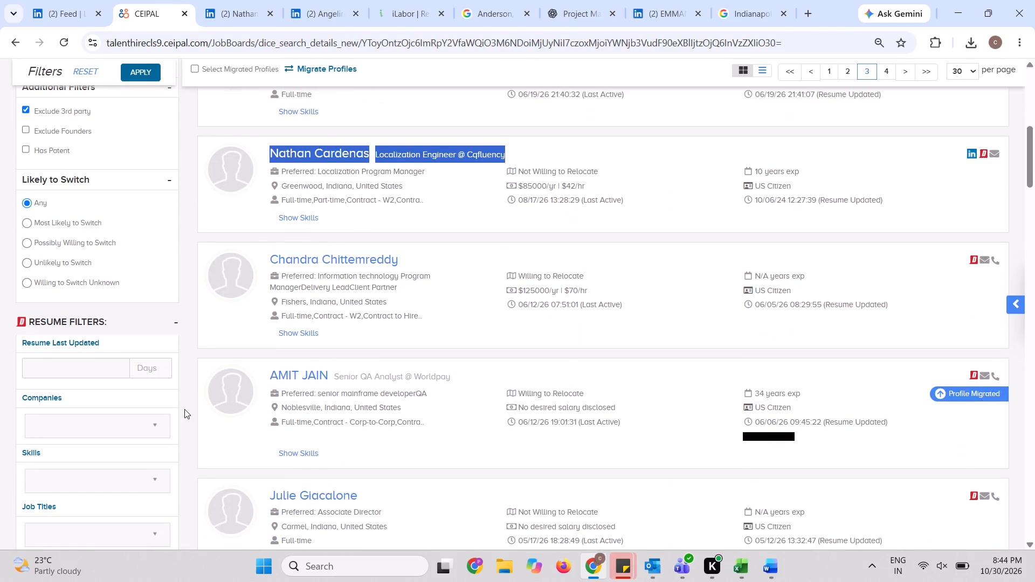
scroll(184, 409, down, 2)
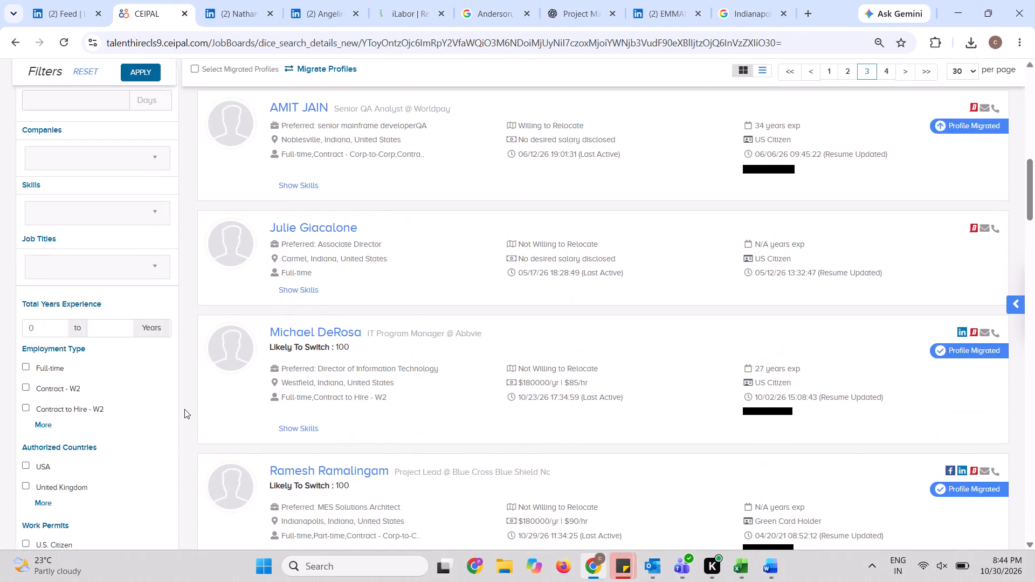
scroll(184, 409, down, 3)
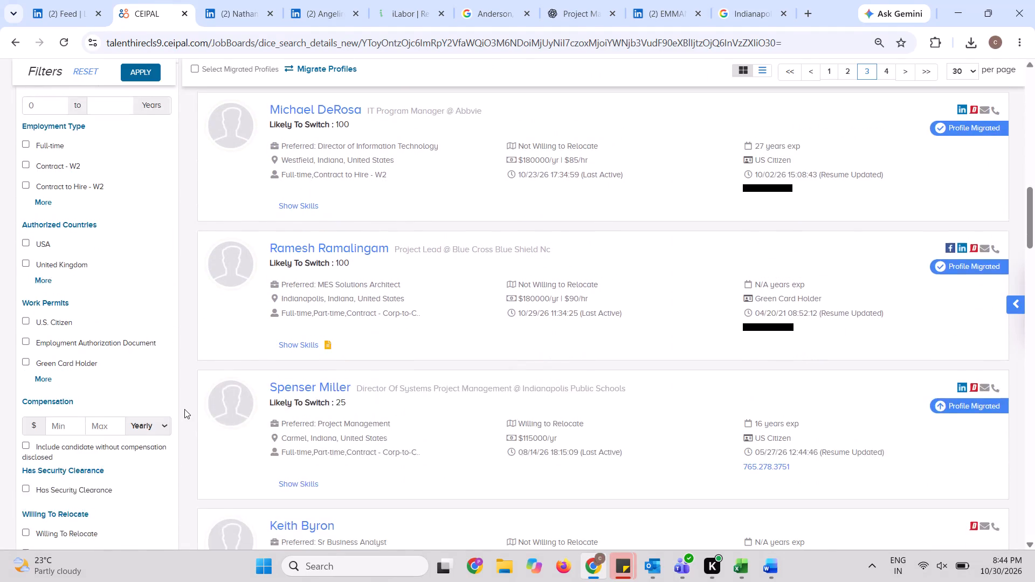
scroll(184, 409, down, 2)
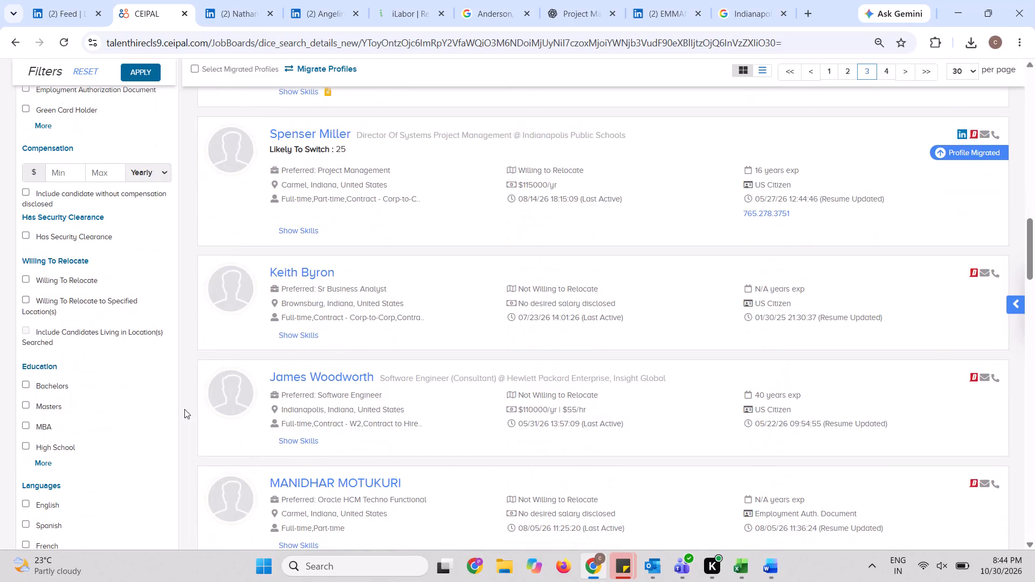
scroll(204, 409, down, 1)
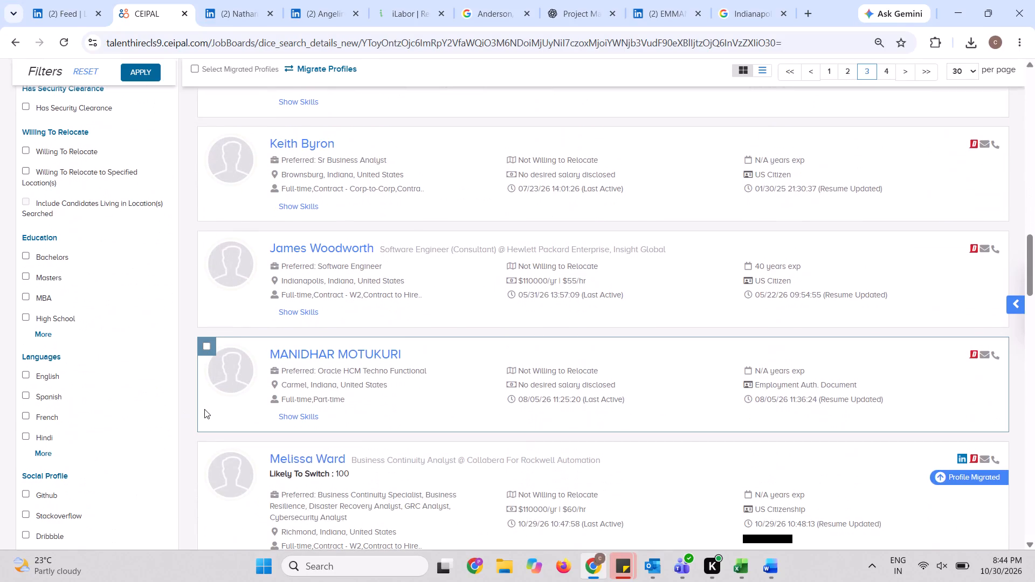
scroll(204, 409, down, 1)
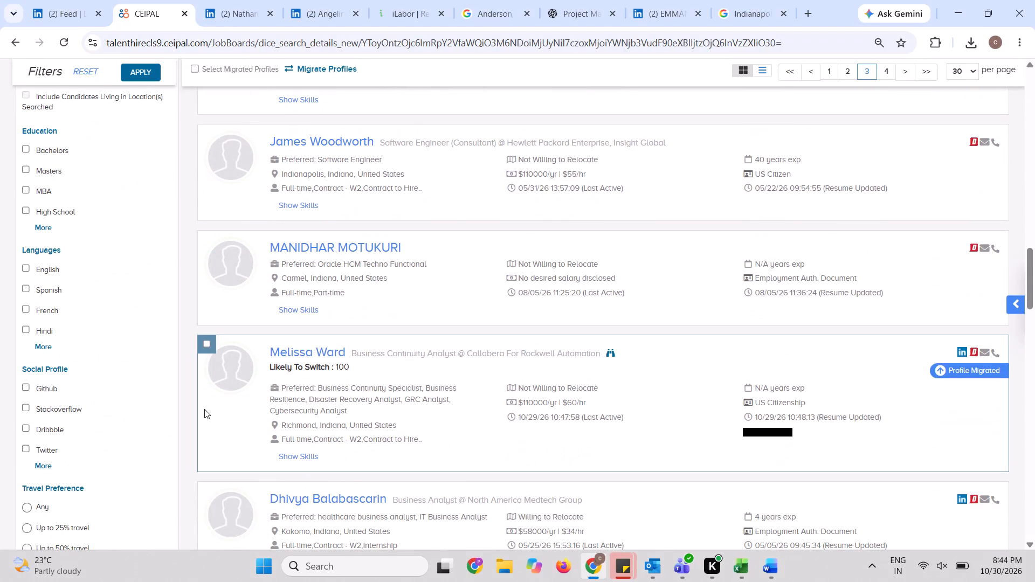
scroll(204, 409, down, 2)
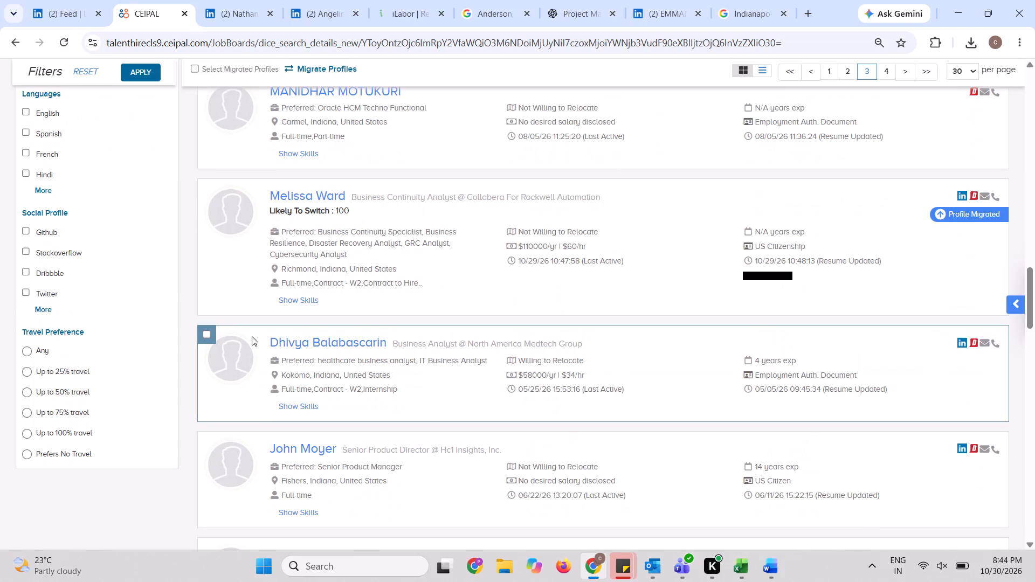
Look up the Kokomo business analyst at North America Medtech Group by name on LinkedIn and examine the profile's work experience.
drag(255, 340, 392, 345)
key(ctrl+c)
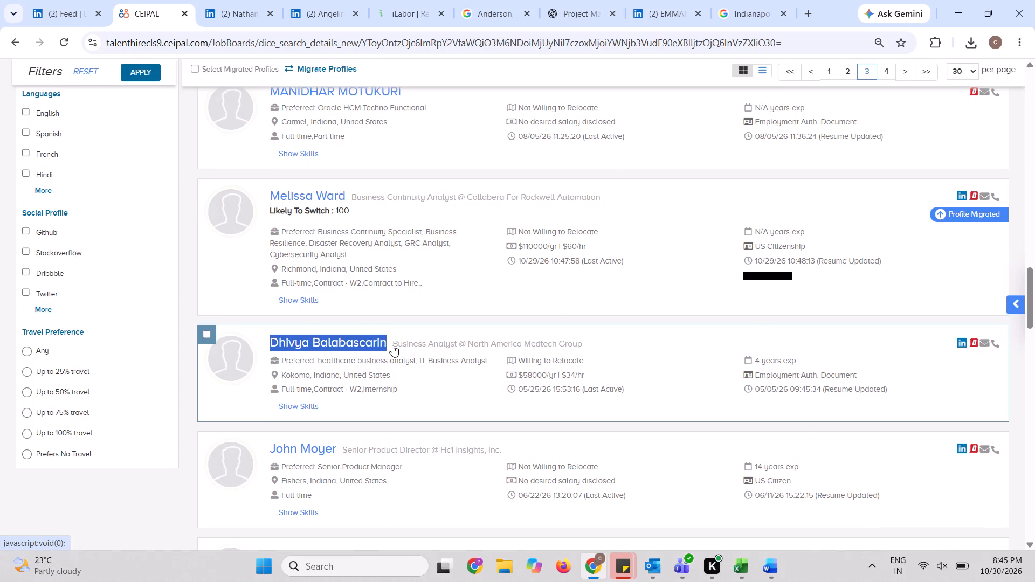
click(225, 0)
click(230, 85)
key(ctrl+v)
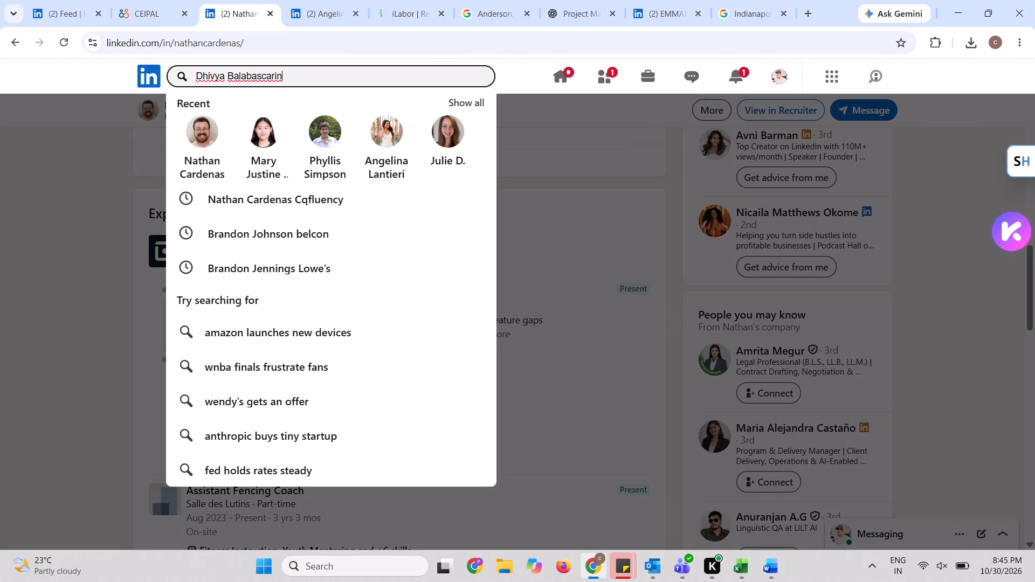
click(264, 115)
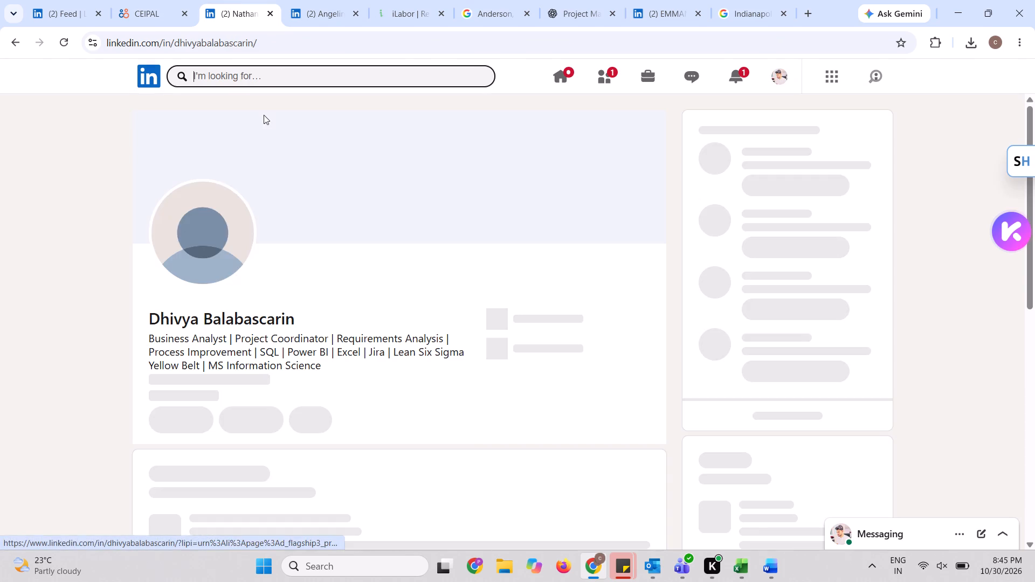
scroll(114, 224, down, 2)
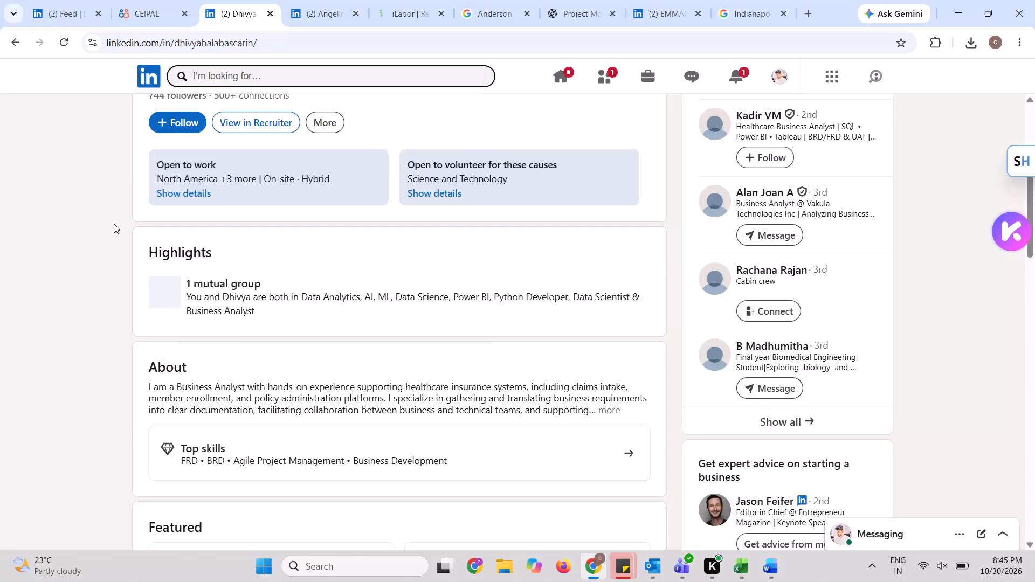
scroll(114, 224, down, 8)
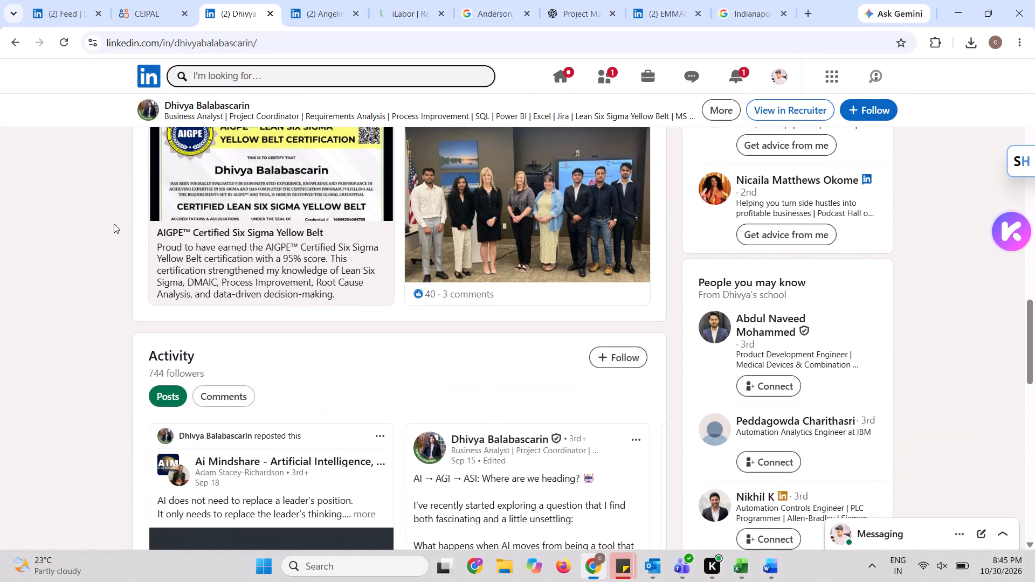
scroll(114, 224, down, 1)
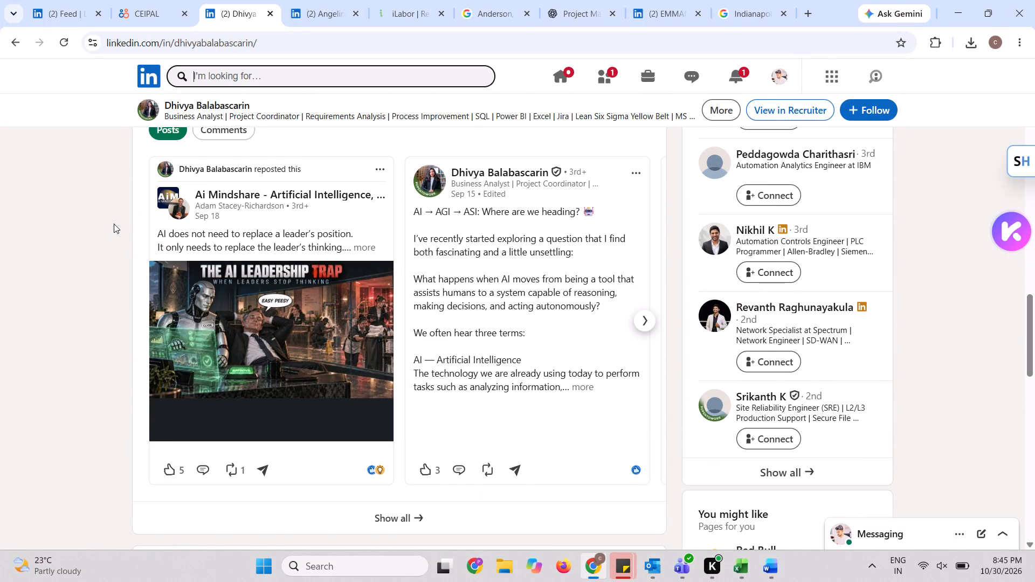
scroll(114, 224, down, 3)
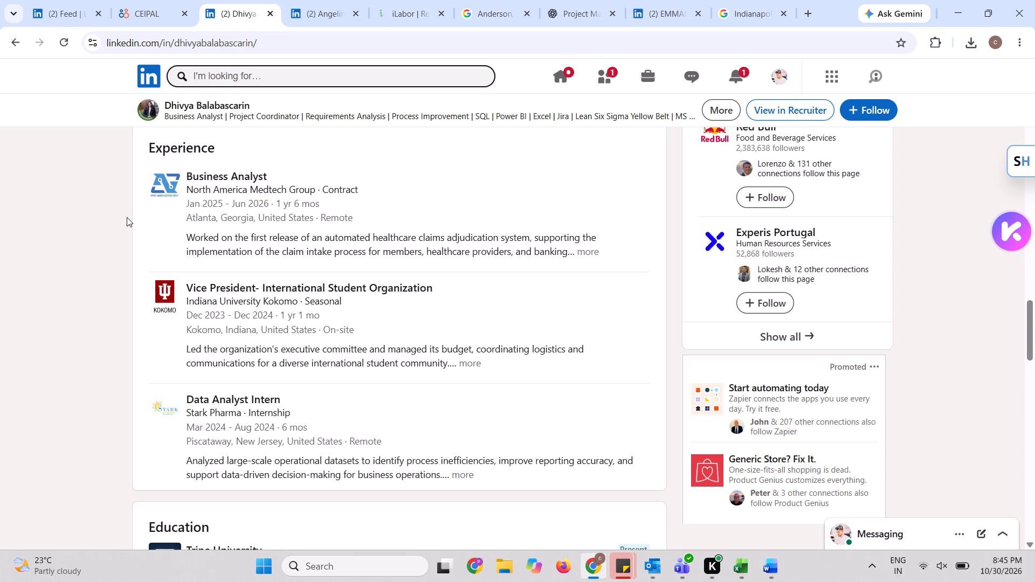
Return to the CEIPAL Dice results and examine the remaining candidates on page 3.
click(160, 1)
scroll(246, 267, down, 2)
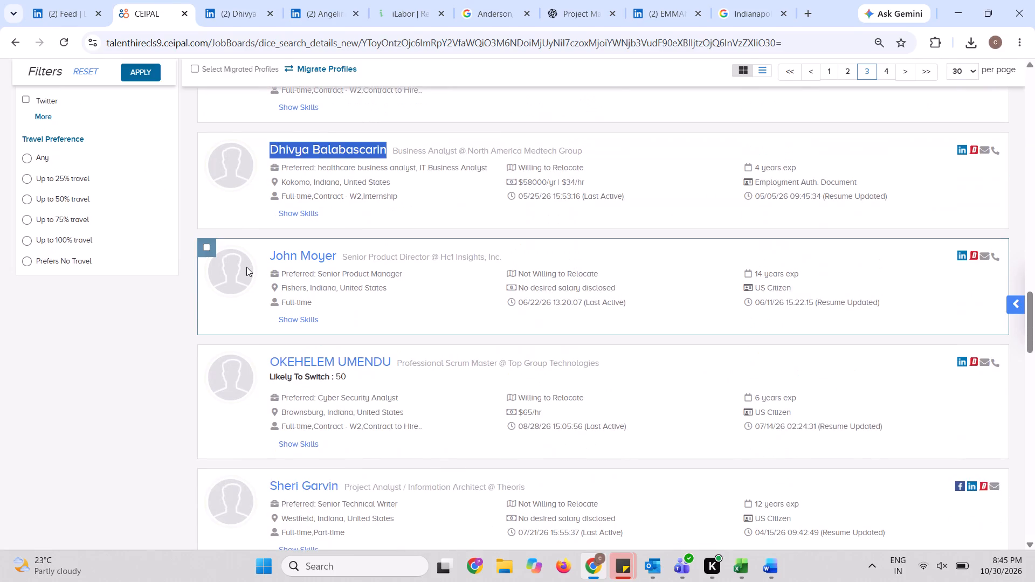
scroll(246, 267, down, 1)
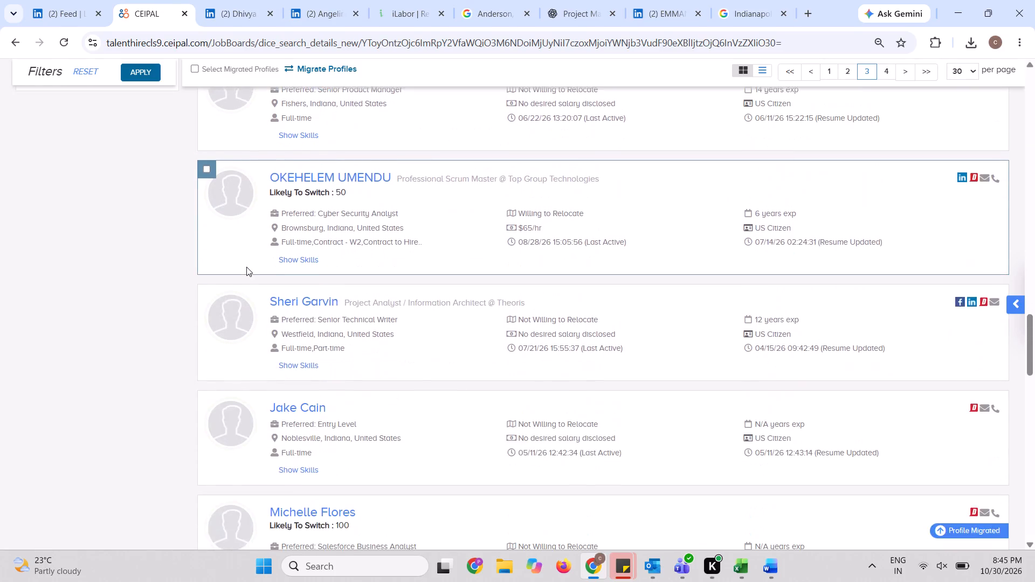
scroll(246, 267, down, 5)
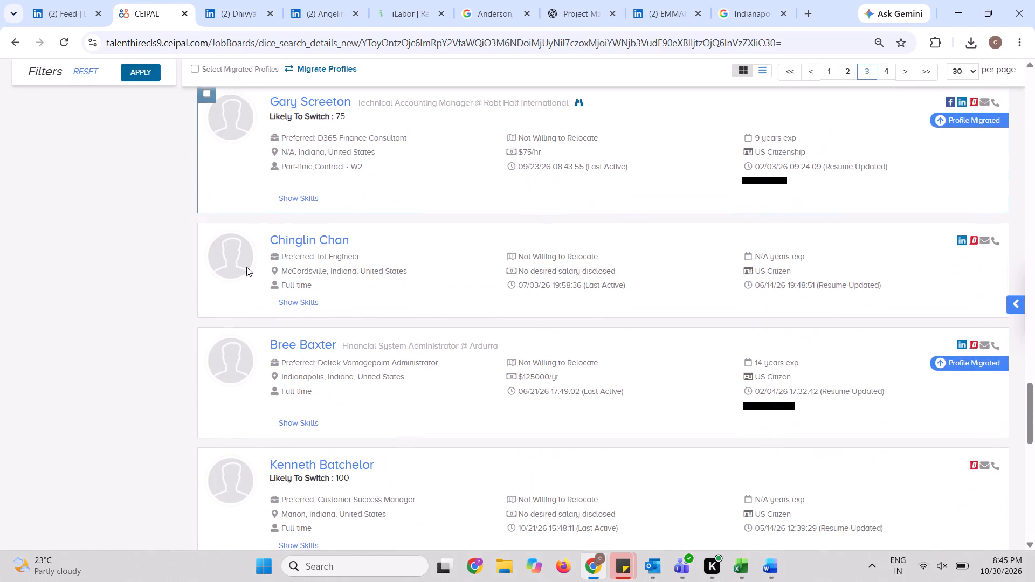
scroll(246, 267, down, 3)
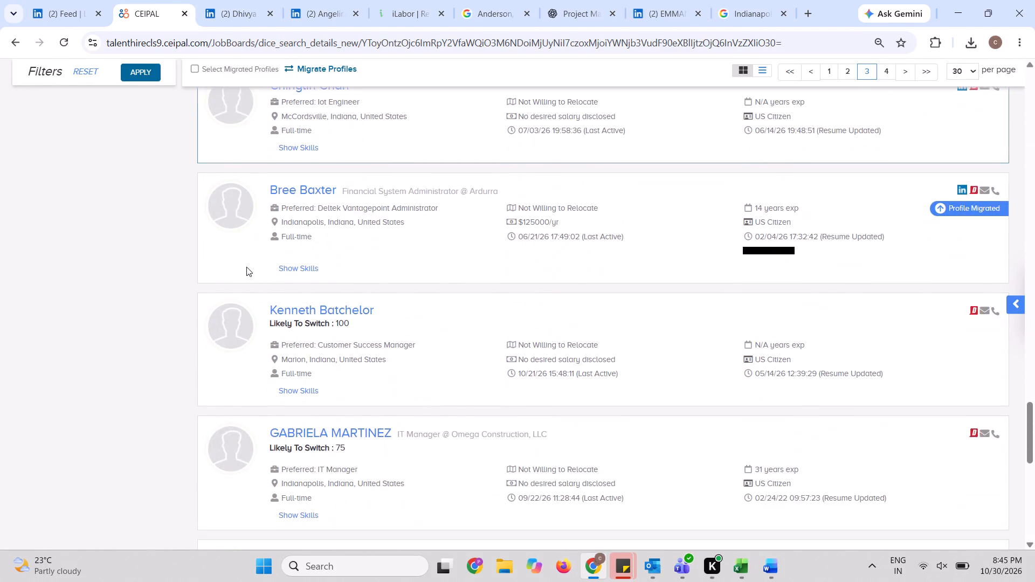
scroll(246, 267, down, 2)
scroll(172, 325, down, 1)
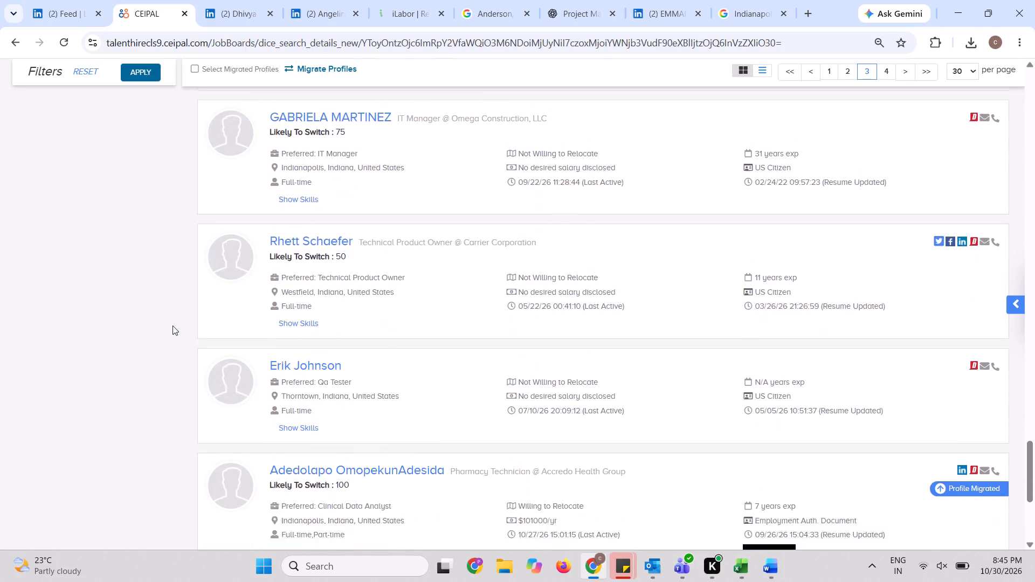
scroll(172, 325, down, 3)
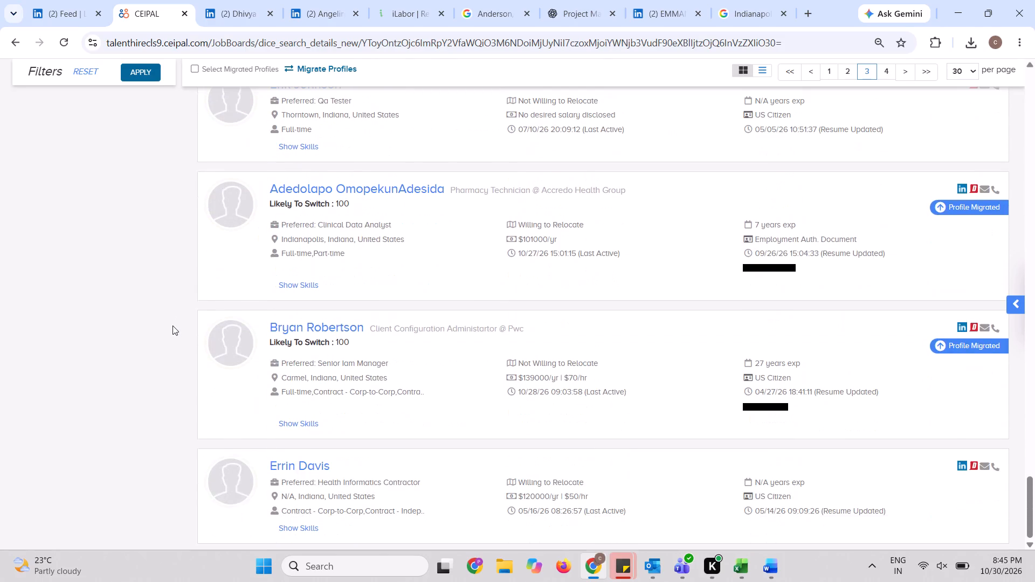
scroll(172, 325, down, 2)
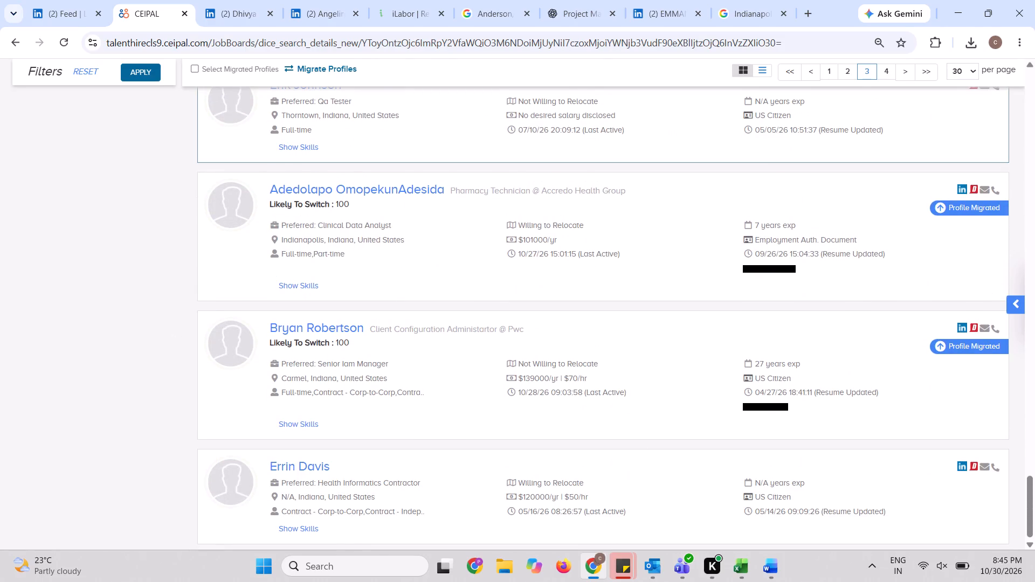
Go to page 4 of the Dice search results and examine its candidates.
click(881, 67)
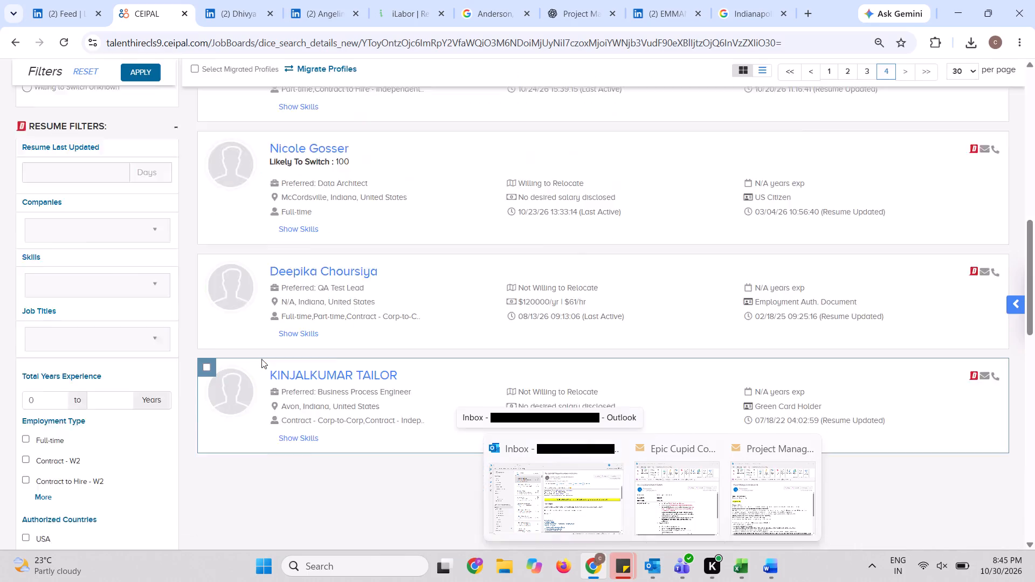
scroll(261, 359, down, 1)
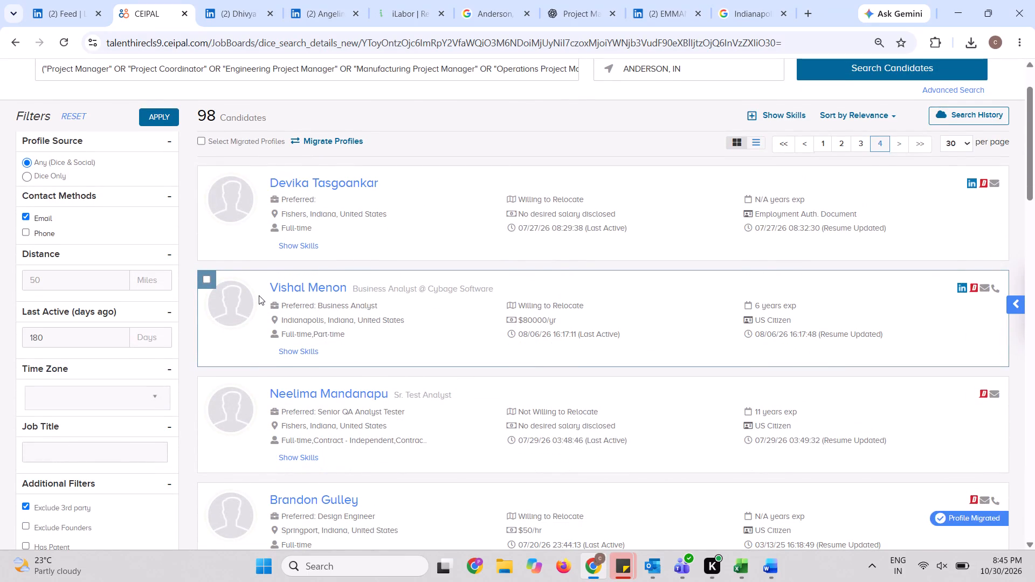
scroll(259, 295, down, 3)
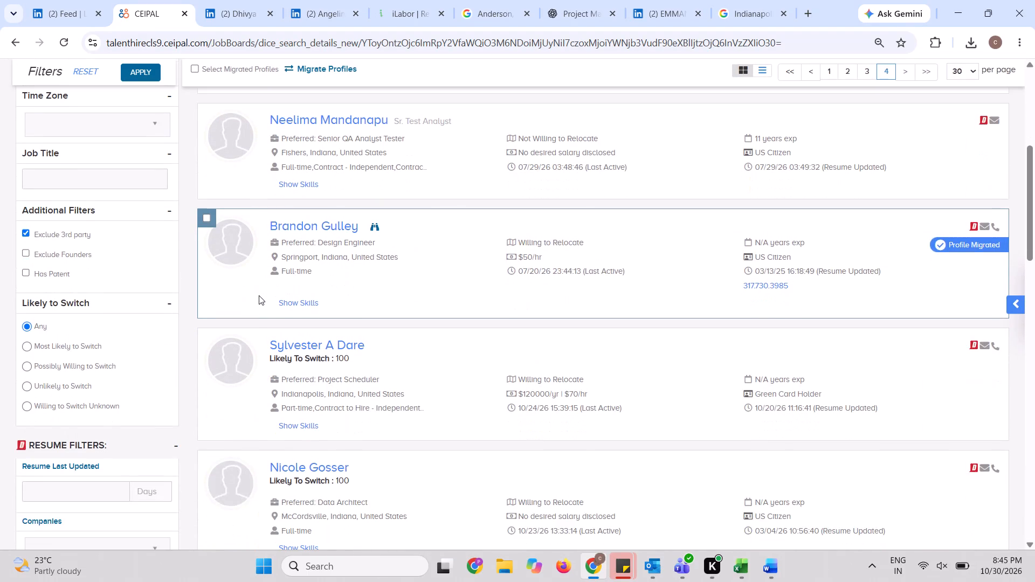
scroll(259, 295, down, 2)
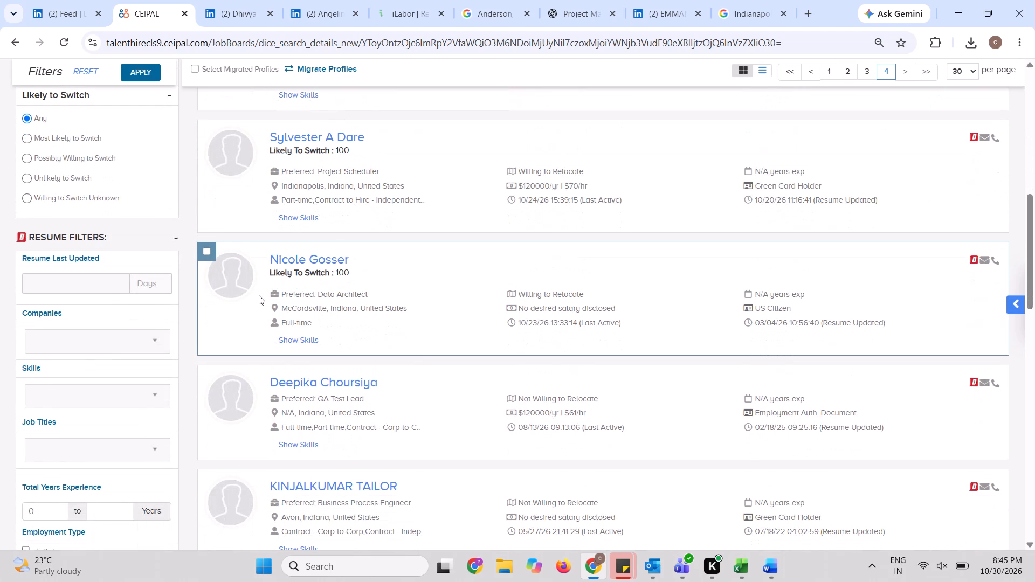
scroll(259, 295, down, 1)
scroll(259, 295, up, 15)
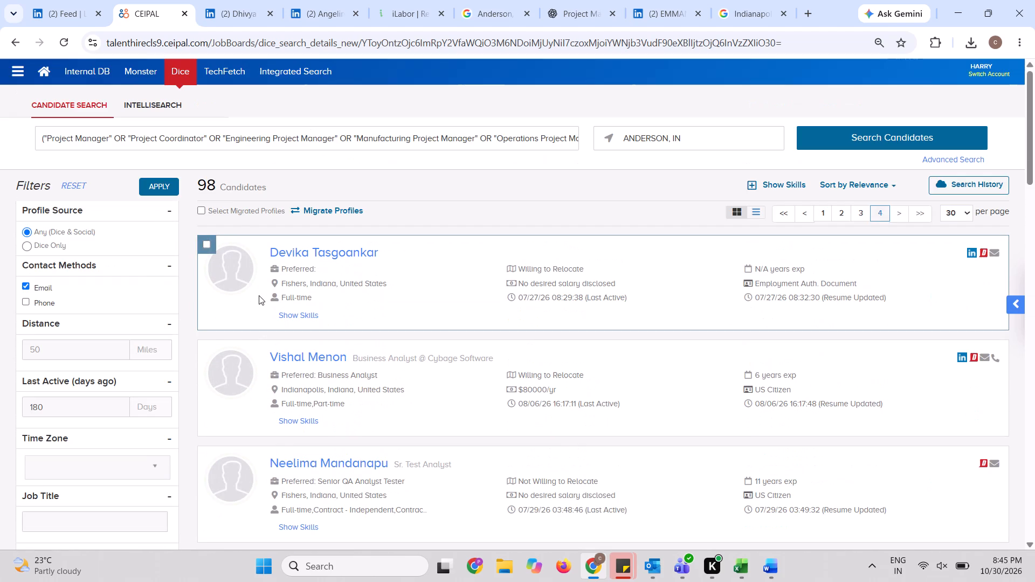
Remove the final AND group starting with Excel OR "MS Project" from the Dice search string, ending it at "product development"), and rerun the search.
click(388, 137)
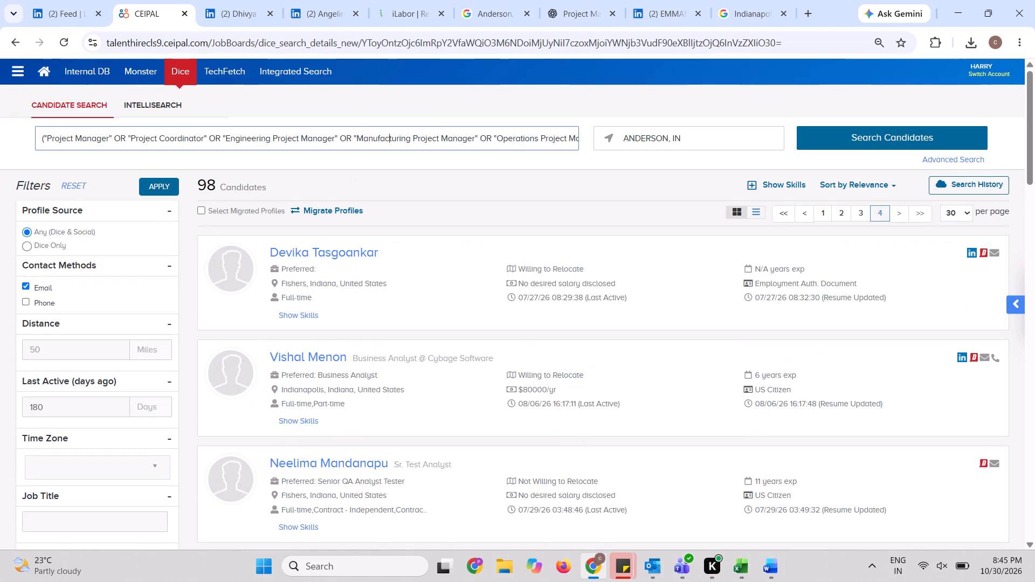
drag(388, 137, 714, 98)
key(Right)
key(BackSpace)
key(BackSpace)
key(BackSpace)
key(BackSpace)
key(BackSpace)
key(BackSpace)
key(BackSpace)
key(BackSpace)
key(BackSpace)
key(BackSpace)
key(BackSpace)
key(BackSpace)
key(BackSpace)
key(BackSpace)
key(BackSpace)
key(BackSpace)
key(BackSpace)
key(BackSpace)
key(BackSpace)
key(BackSpace)
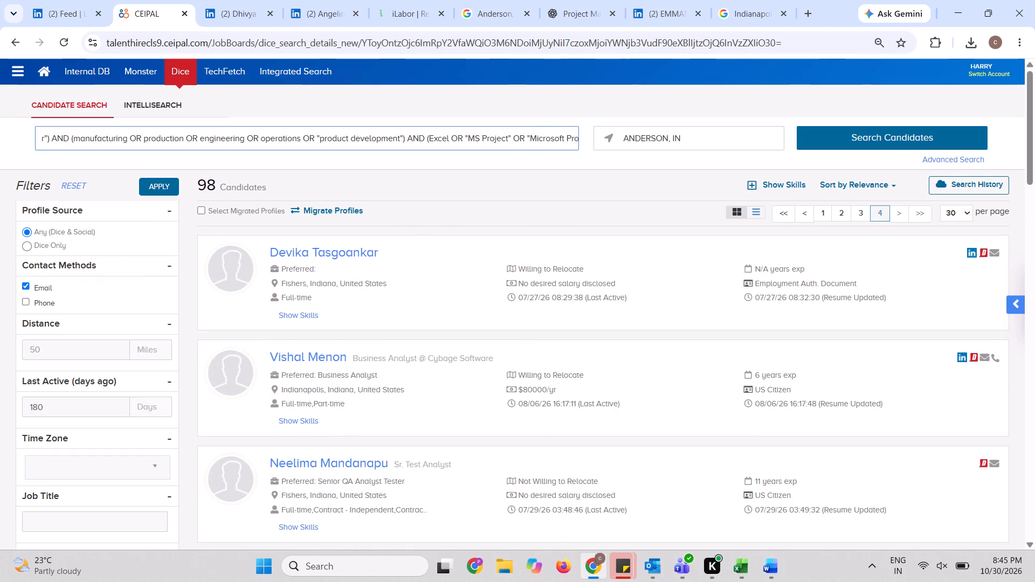
key(BackSpace)
key(BackSpace)
key(BackSpace)
key(BackSpace)
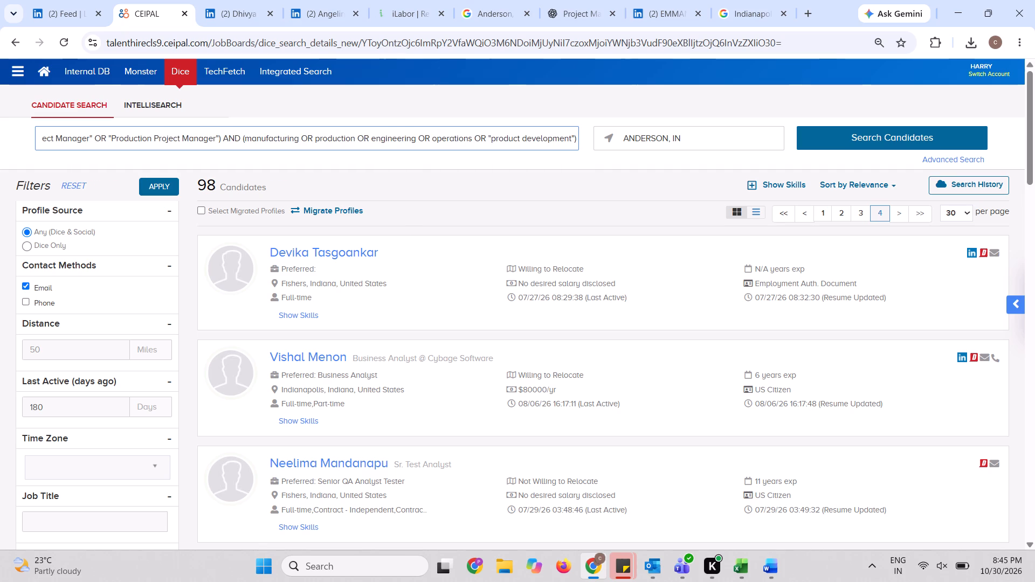
key(Return)
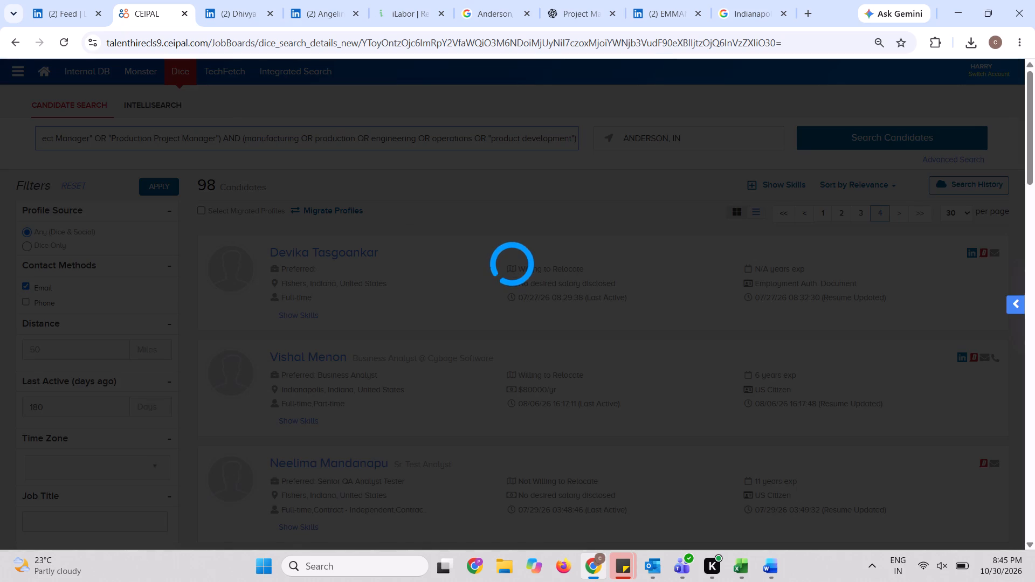
Open the My Network page on LinkedIn to check invitations, closing the in-page text search.
click(334, 0)
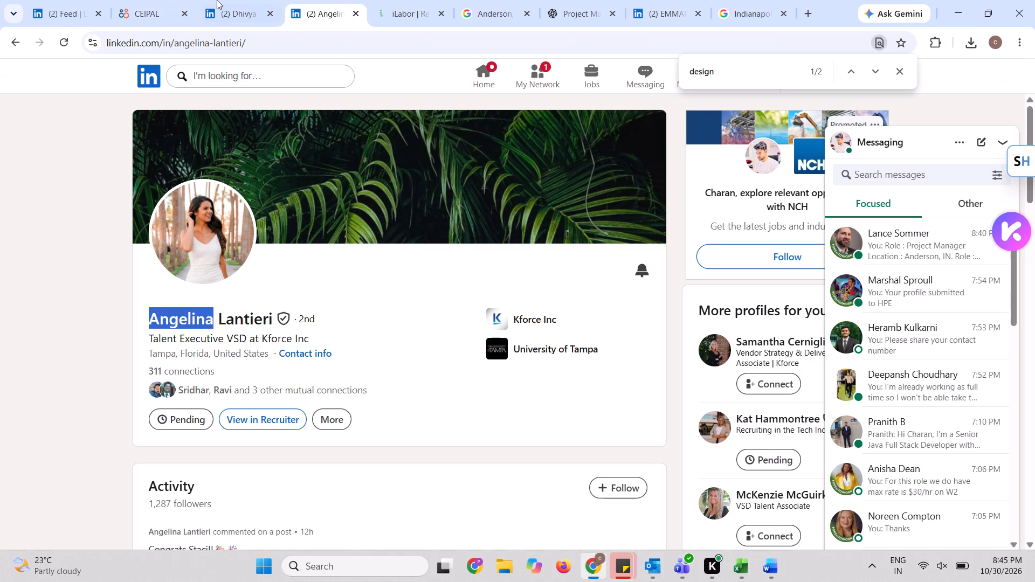
click(536, 72)
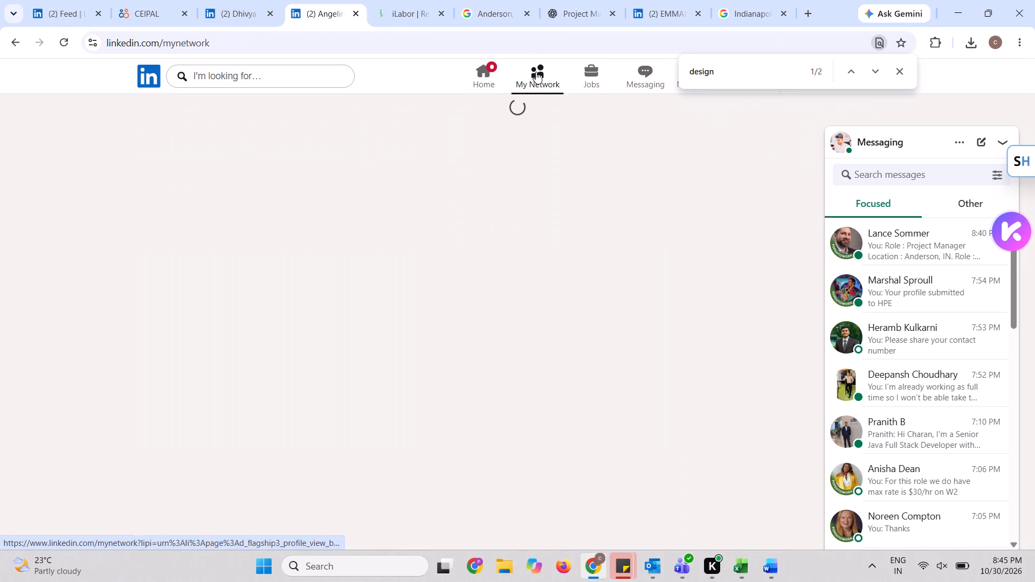
click(902, 75)
Draft a follow-up to the candidate messaged about the Anderson, IN Project Manager role, beginning "Will you be intrested for this".
click(910, 239)
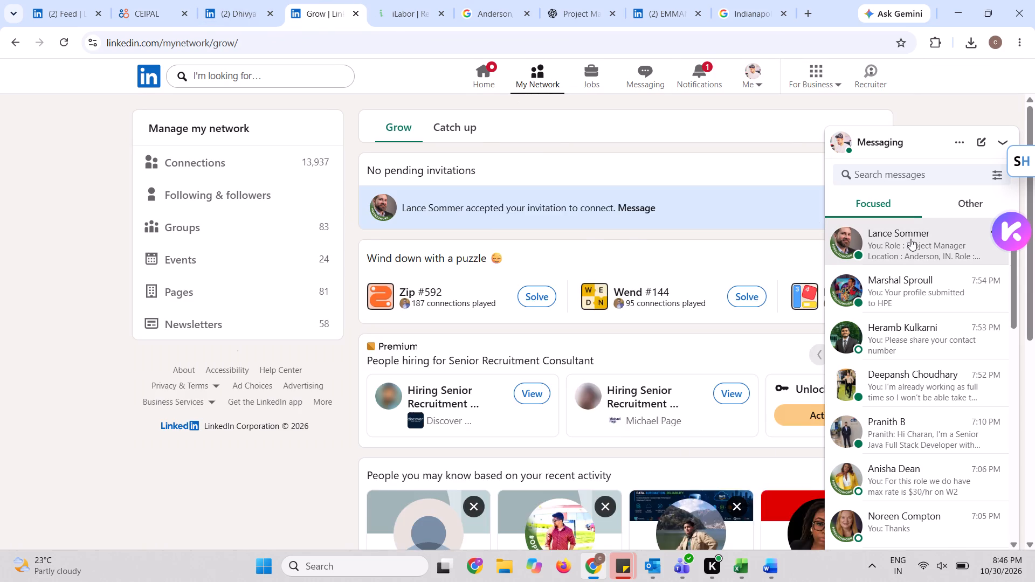
click(551, 459)
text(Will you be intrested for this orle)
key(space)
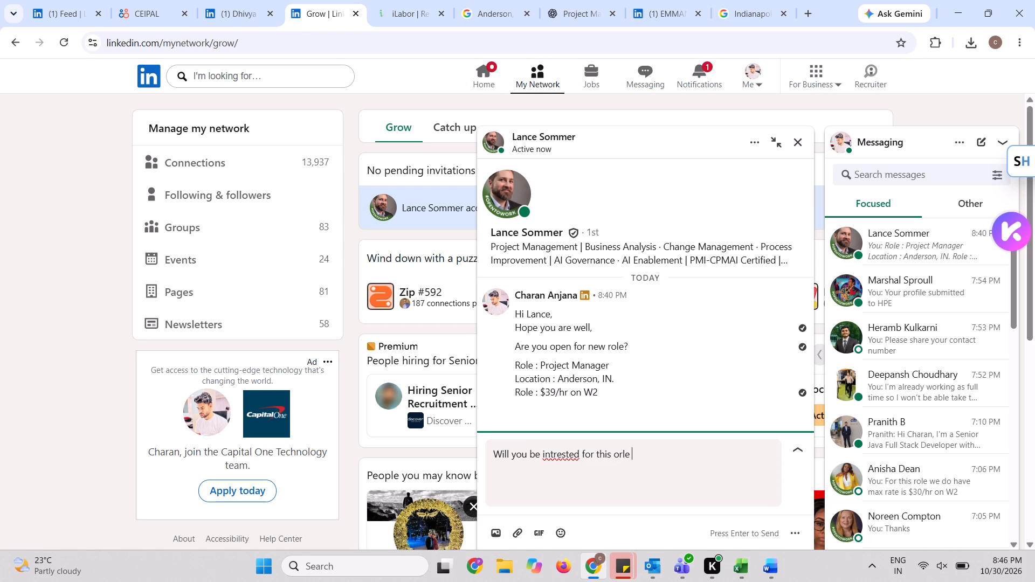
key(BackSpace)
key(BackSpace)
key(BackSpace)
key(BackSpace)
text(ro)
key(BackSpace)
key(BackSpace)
Finish the follow-up with the word "role", correct the spelling to "interested", and send "Will you be interested for this role?" to the candidate.
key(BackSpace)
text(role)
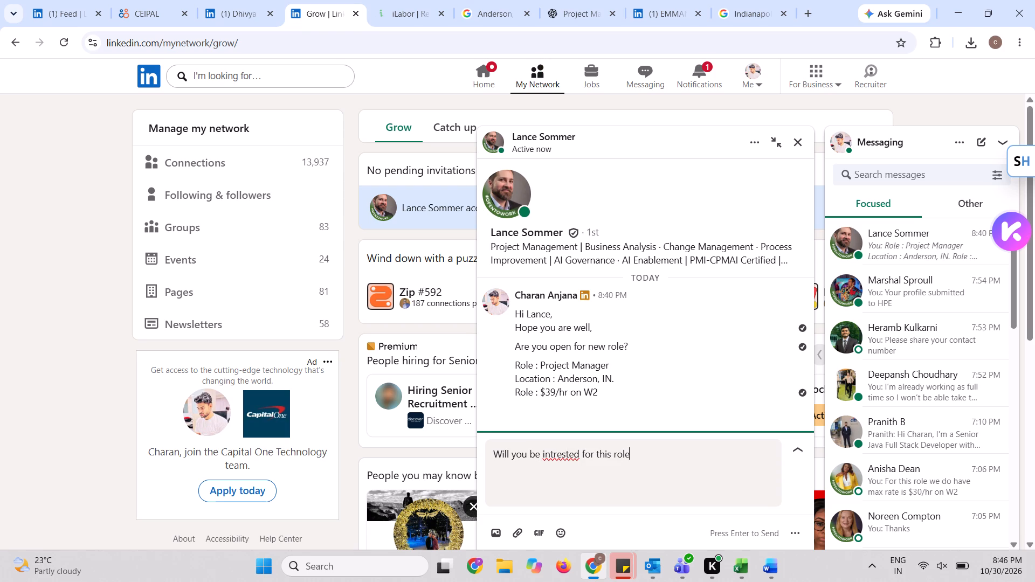
right_click(553, 453)
click(592, 177)
click(659, 448)
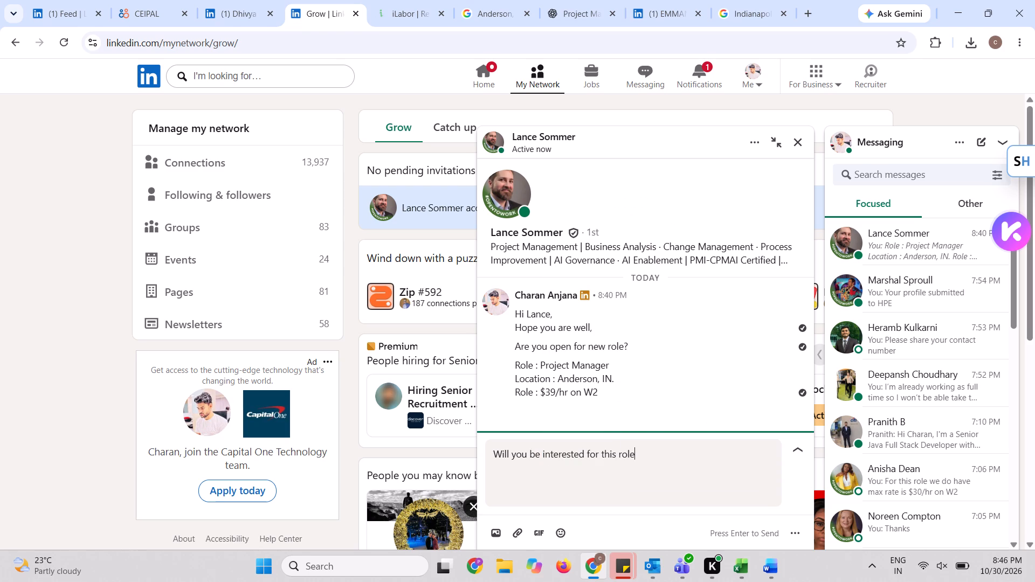
key(shift+question)
key(shift+Return)
key(Return)
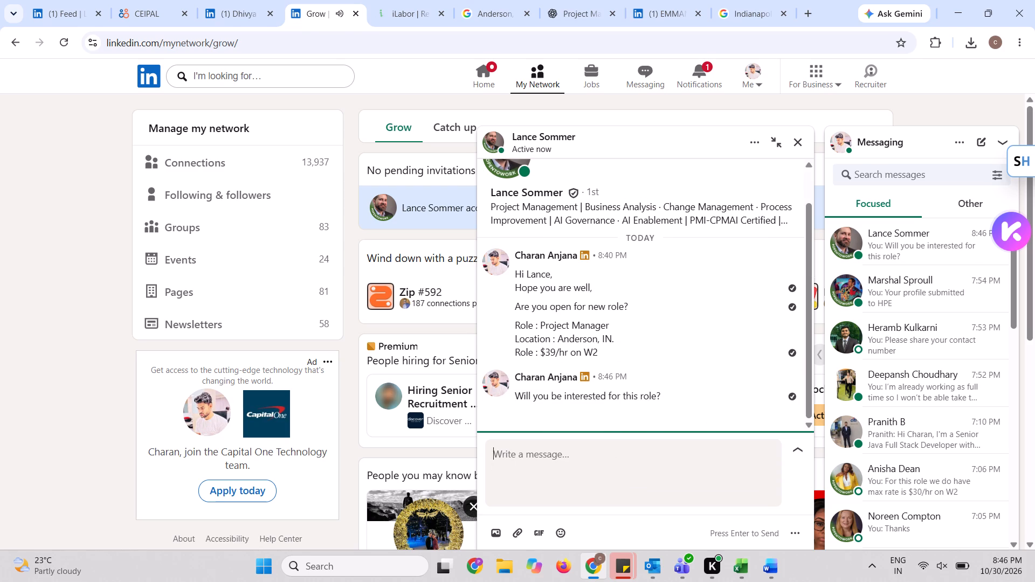
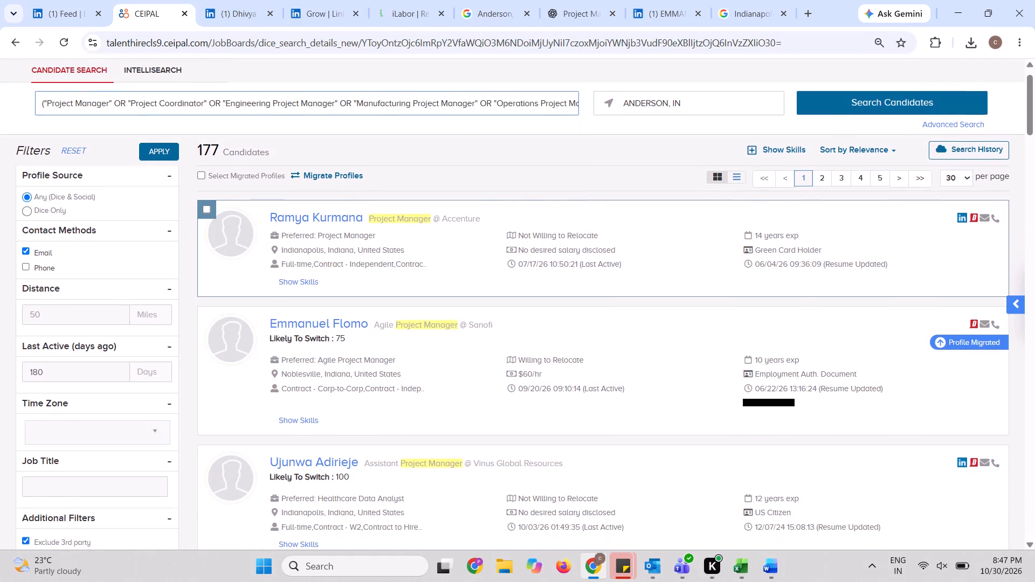
Search LinkedIn for the Keep IT Wet Project Manager from the Dice results, adding "keep it" to the name, and open the suggested profile.
scroll(348, 288, down, 1)
scroll(458, 369, down, 2)
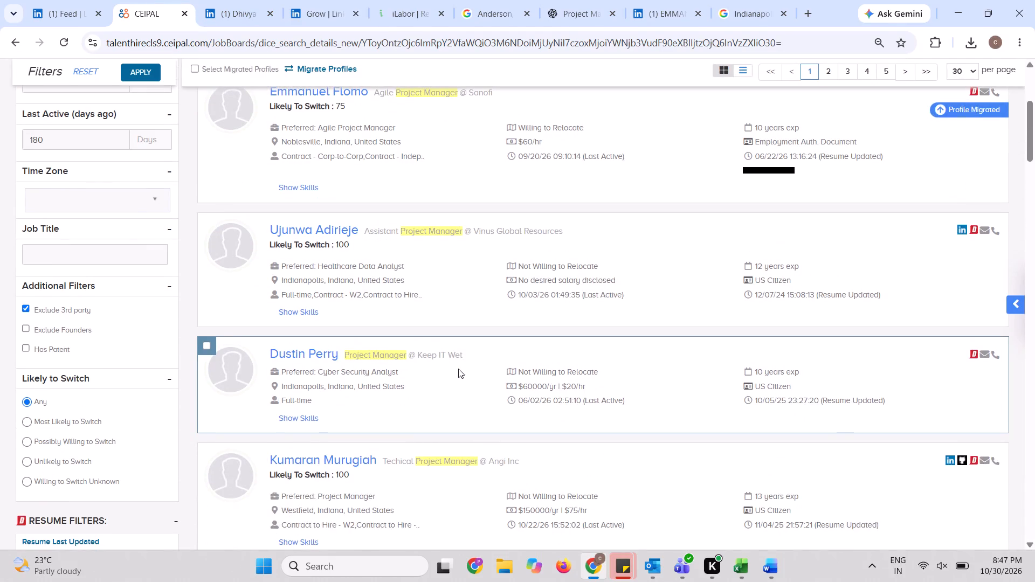
drag(261, 351, 323, 350)
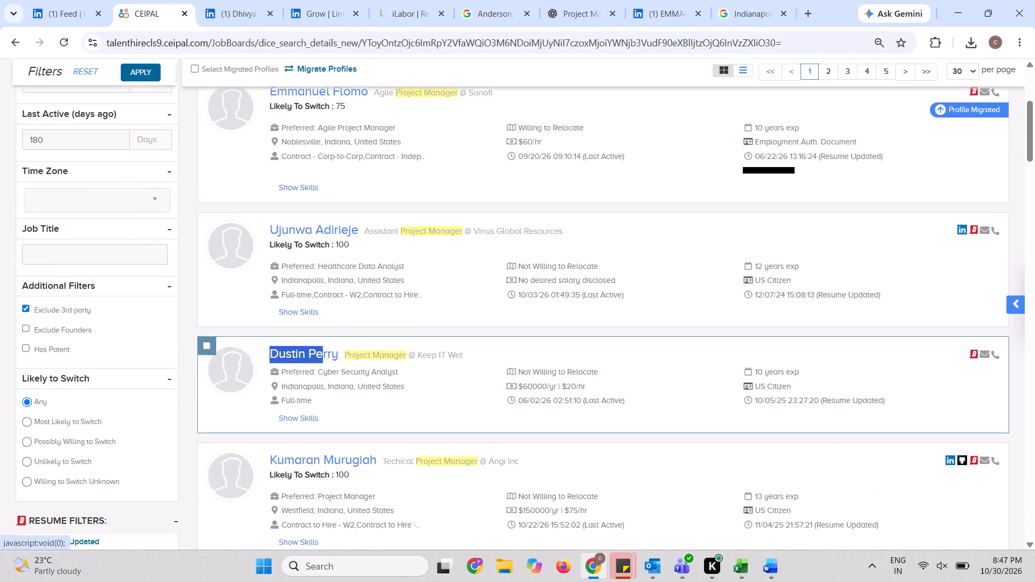
drag(323, 350, 349, 347)
key(ctrl+c)
click(246, 0)
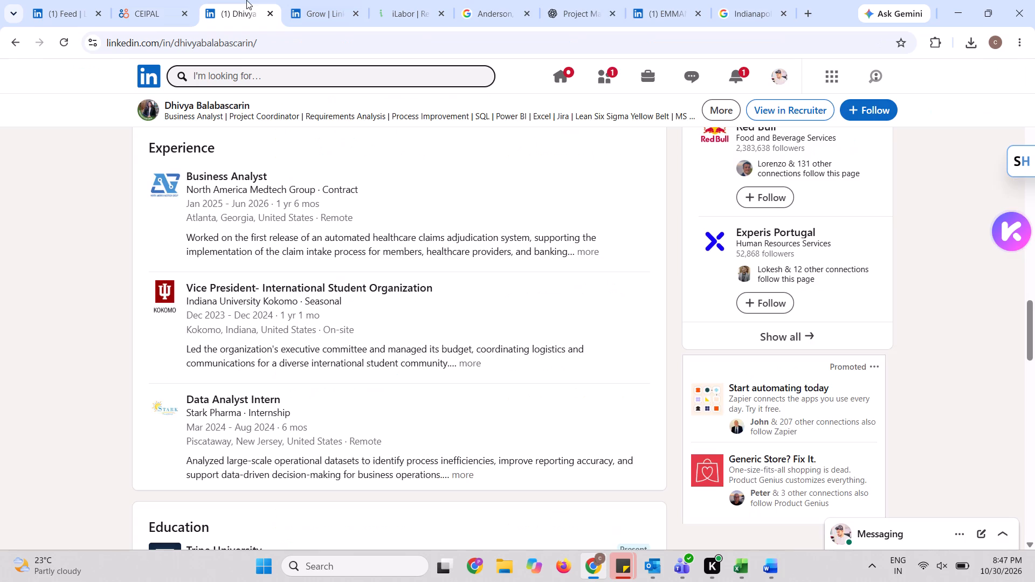
click(237, 75)
key(ctrl+v)
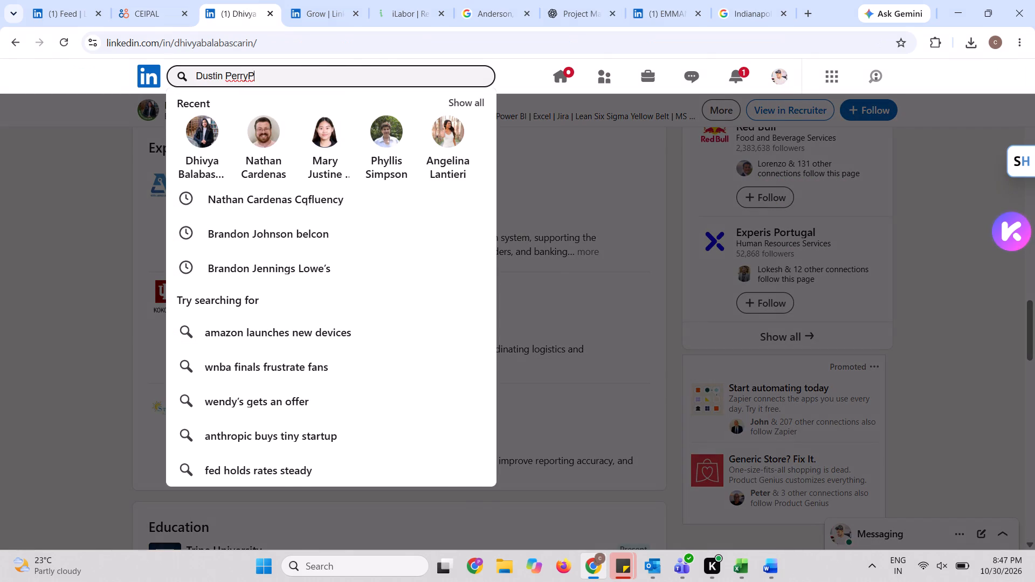
key(BackSpace)
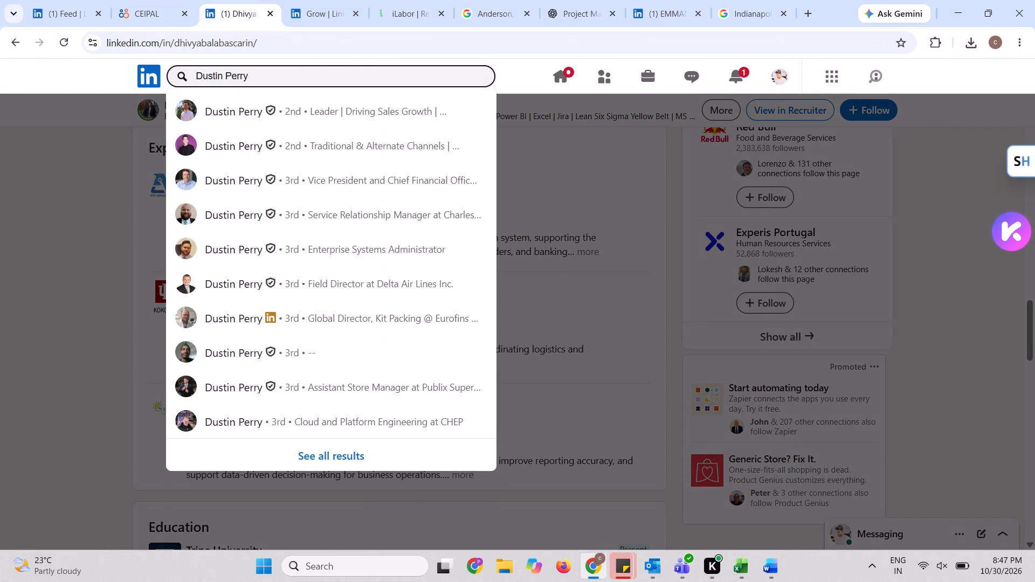
key(space)
text(keep it)
key(space)
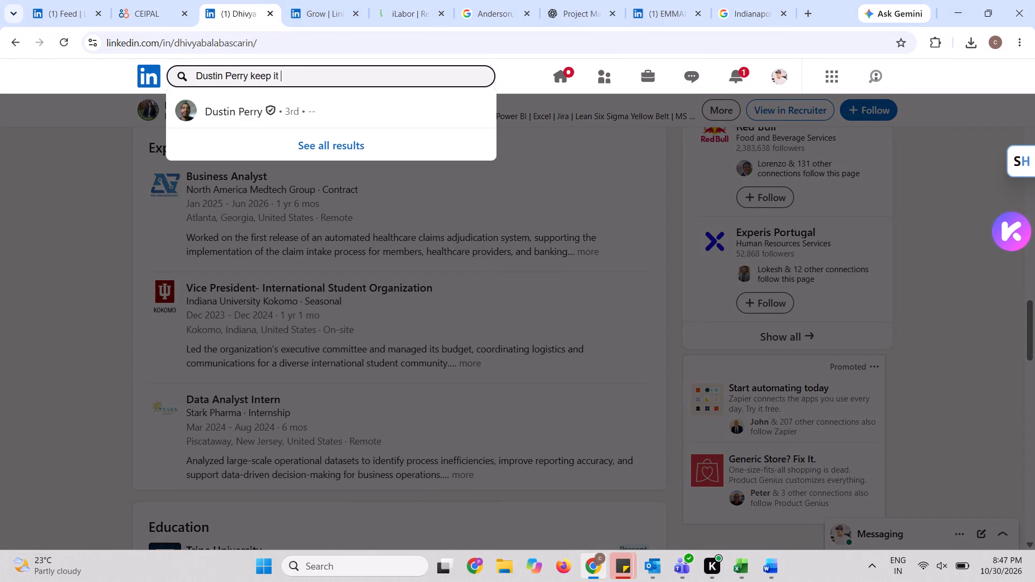
click(271, 99)
click(127, 255)
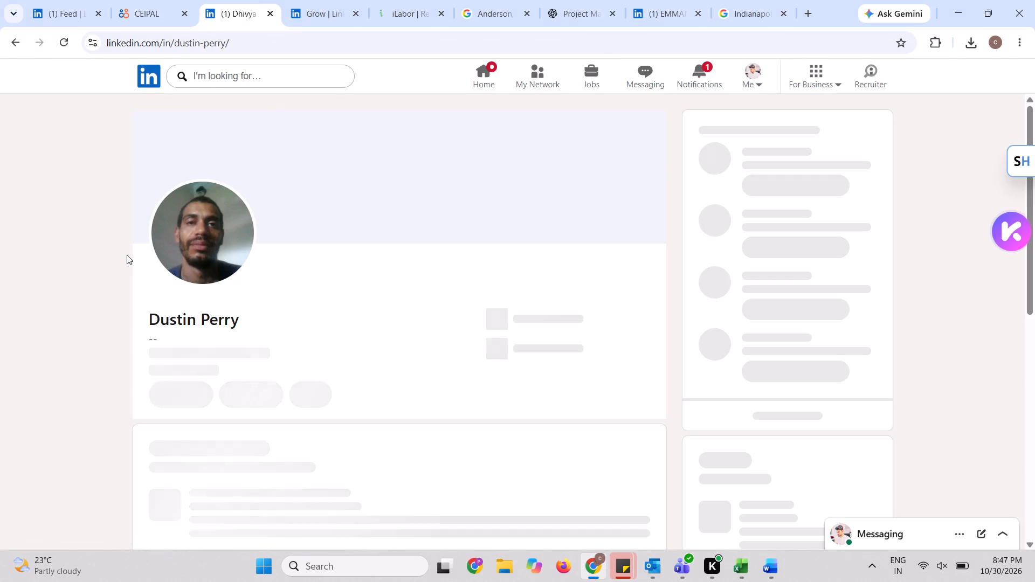
Examine the candidate's LinkedIn experience, expanding the Keep It Wet Project Manager description, and return to the CEIPAL Dice results.
scroll(82, 294, down, 3)
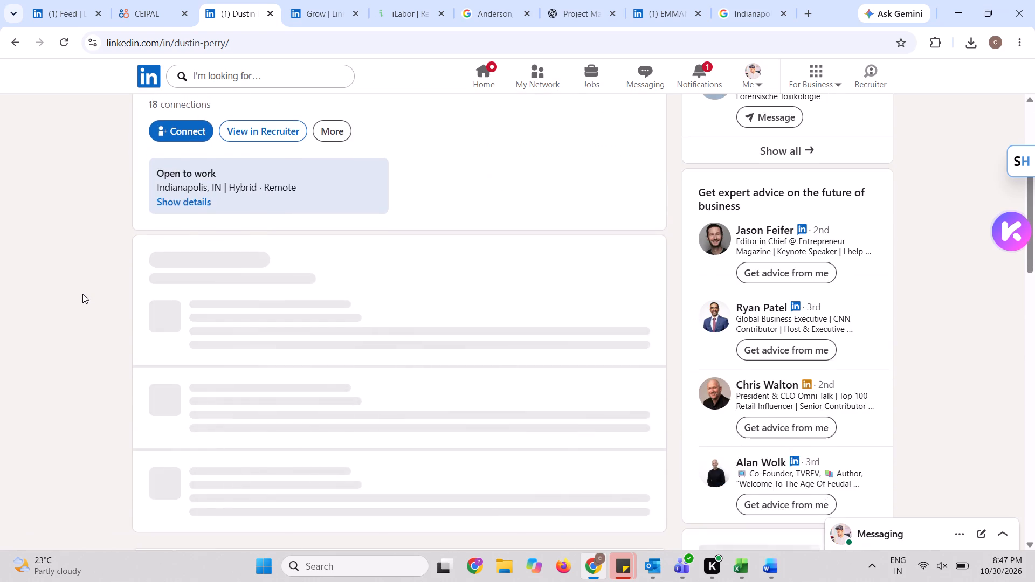
scroll(82, 294, down, 4)
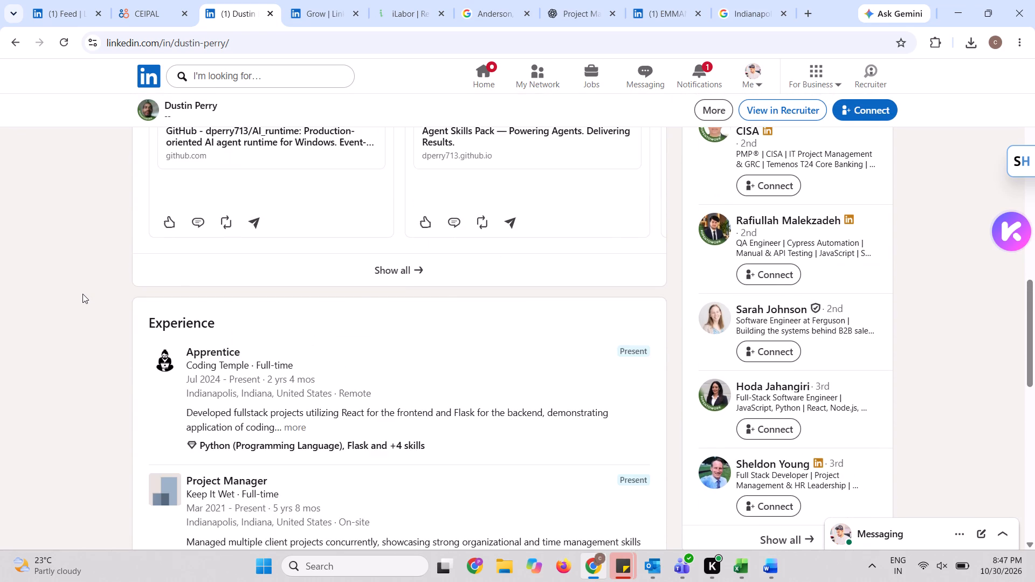
scroll(82, 294, down, 1)
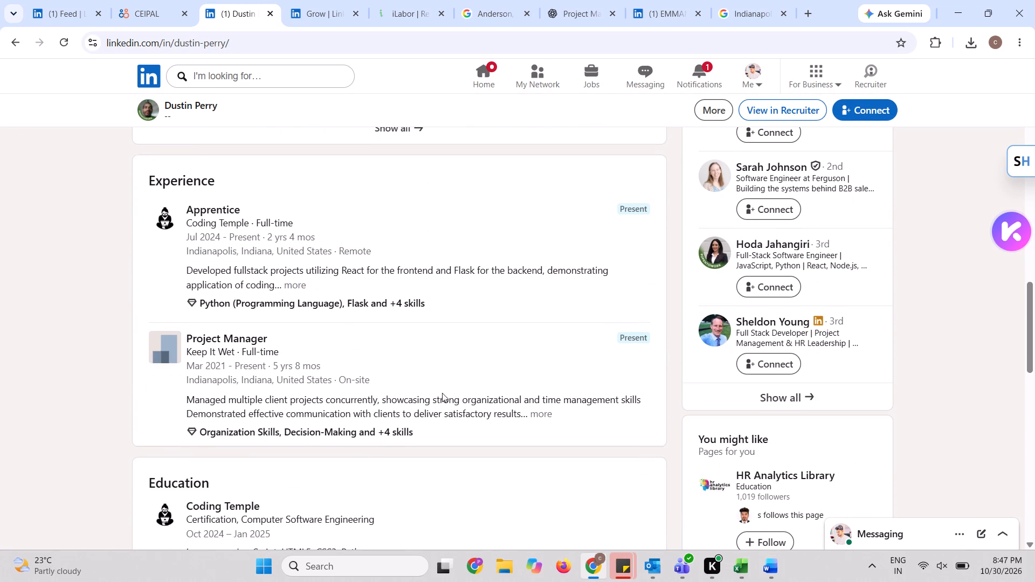
click(546, 413)
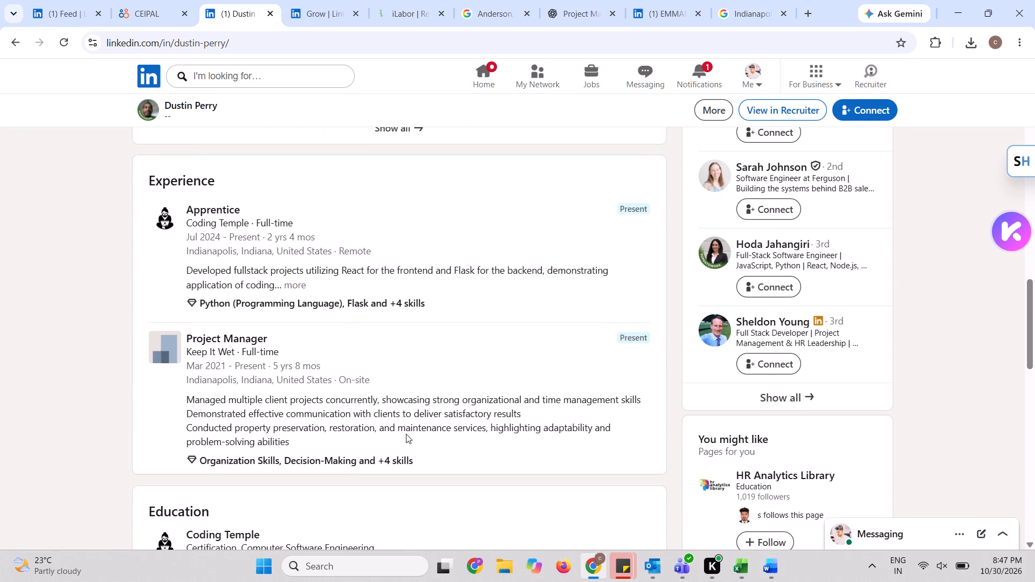
click(164, 0)
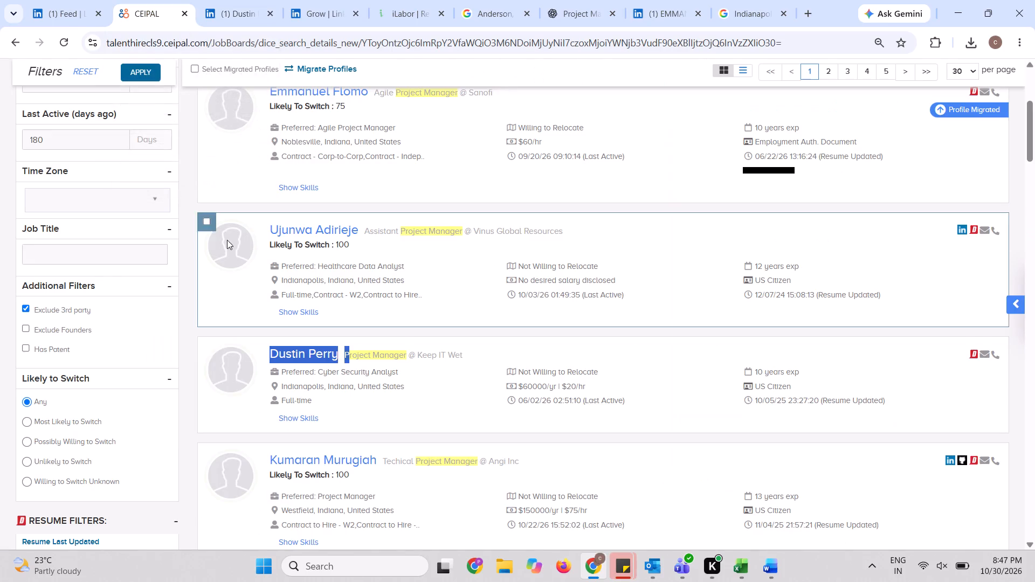
Open the resume of the Keep IT Wet Project Manager from the Dice results and copy the candidate's email address from it.
click(310, 346)
scroll(310, 346, down, 1)
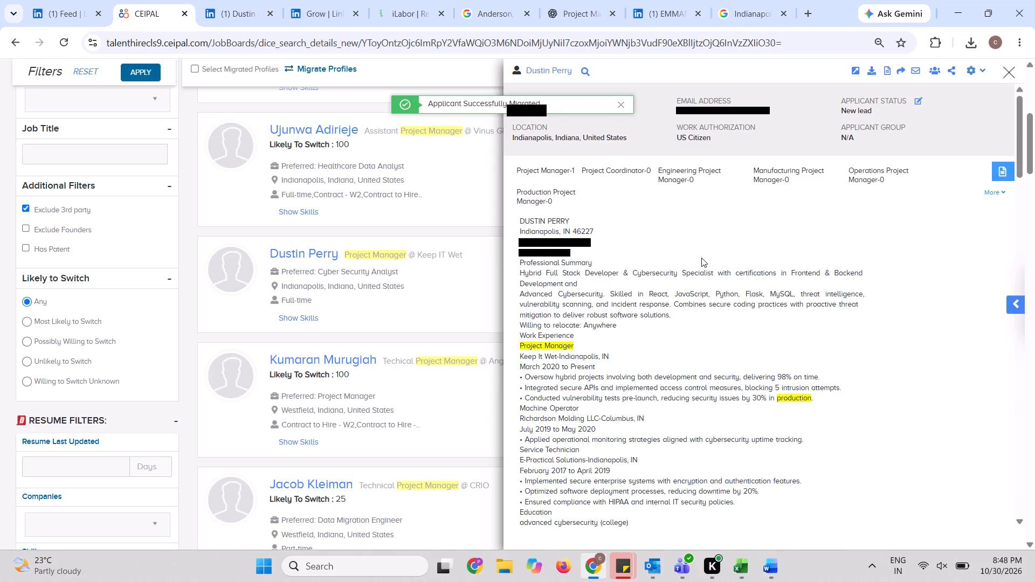
right_click(550, 241)
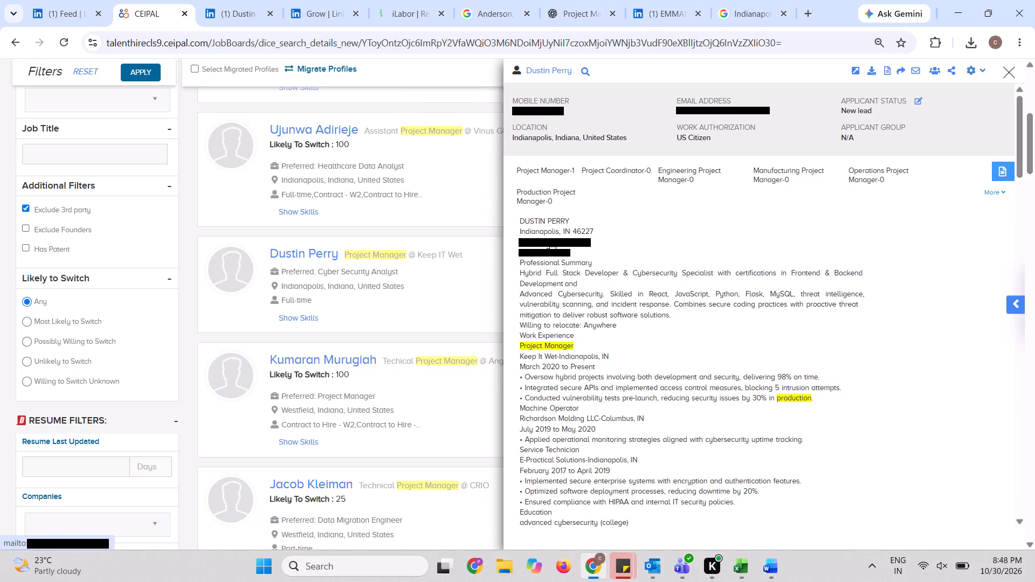
click(607, 374)
click(607, 379)
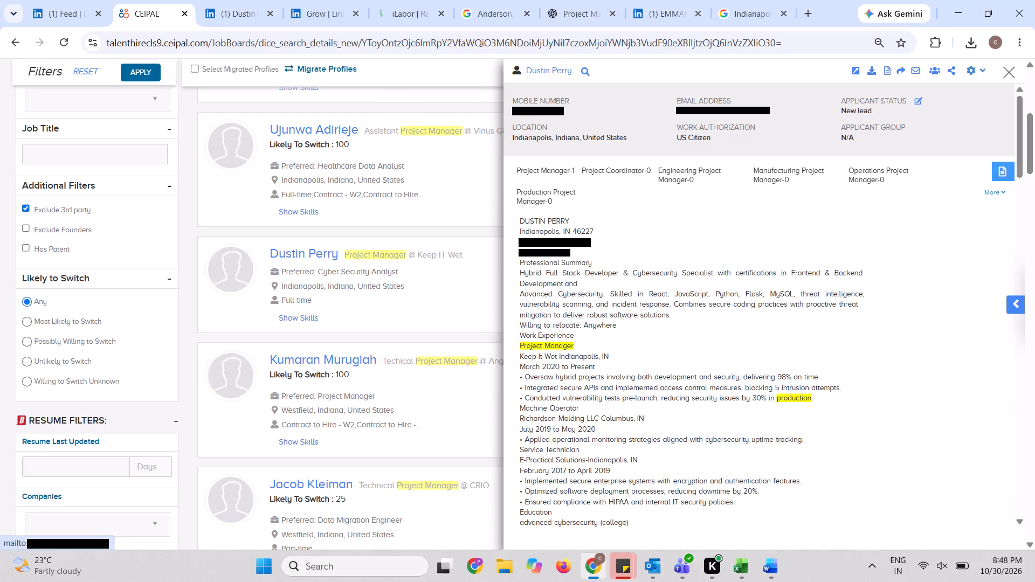
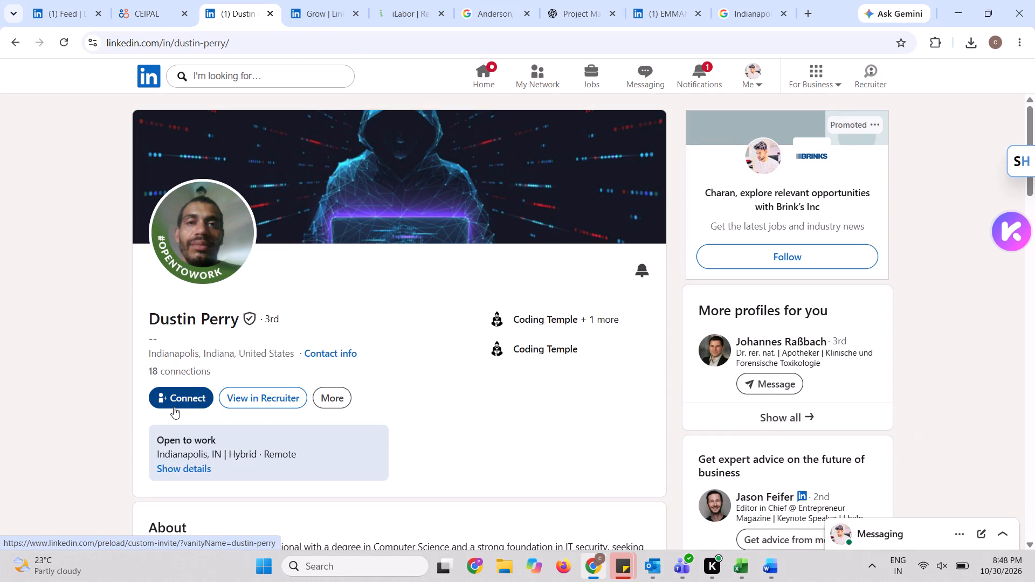
Send a LinkedIn connection invitation to the open-to-work candidate in Indianapolis, Indiana.
click(601, 224)
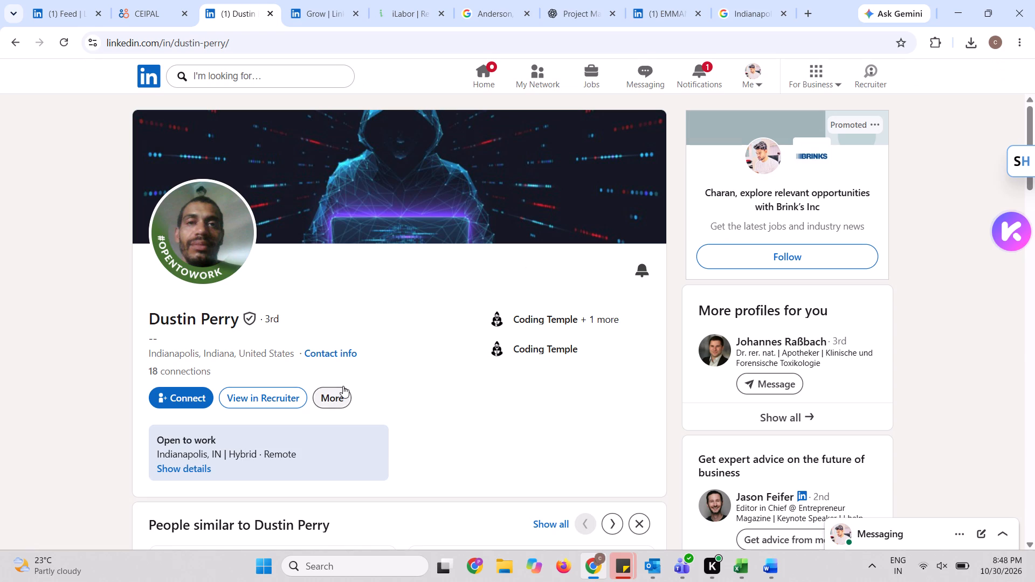
Open the About this member details for the invited Indianapolis candidate to view account history and verifications.
click(336, 397)
click(335, 393)
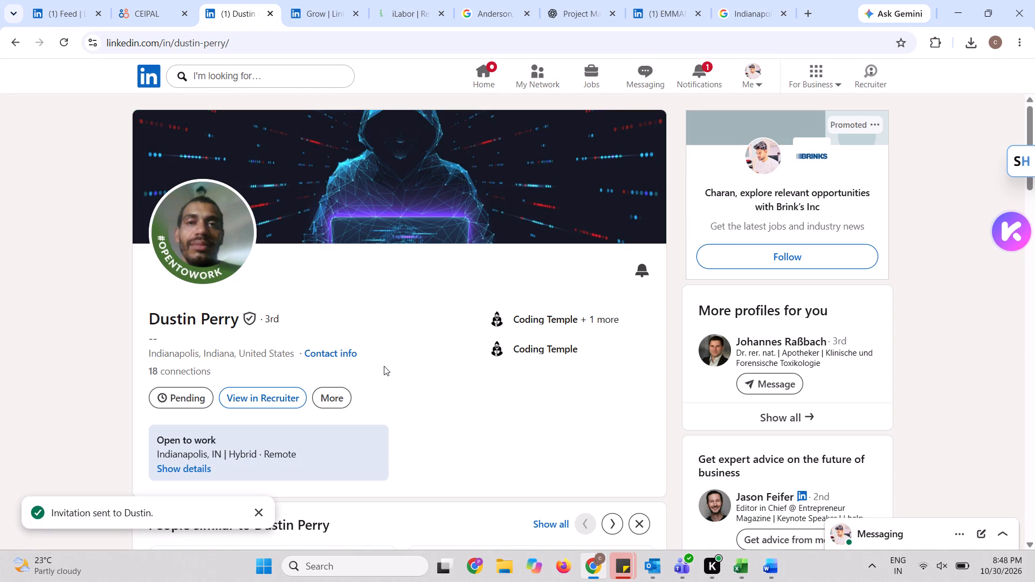
click(336, 393)
click(364, 372)
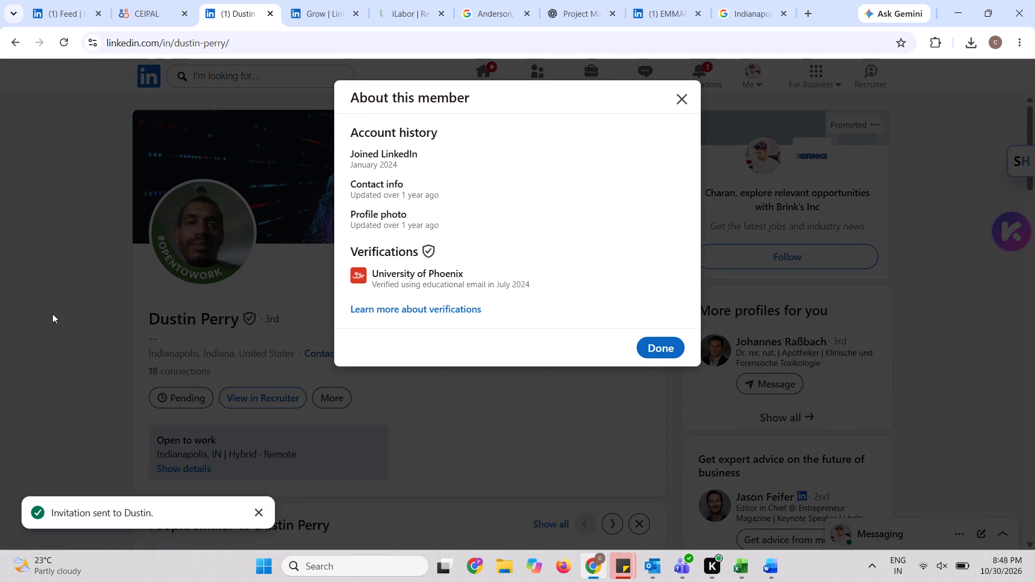
Review the Keep It Wet Project Manager's LinkedIn experience and education, and return to CEIPAL to close the candidate's resume preview.
click(53, 314)
scroll(53, 314, down, 8)
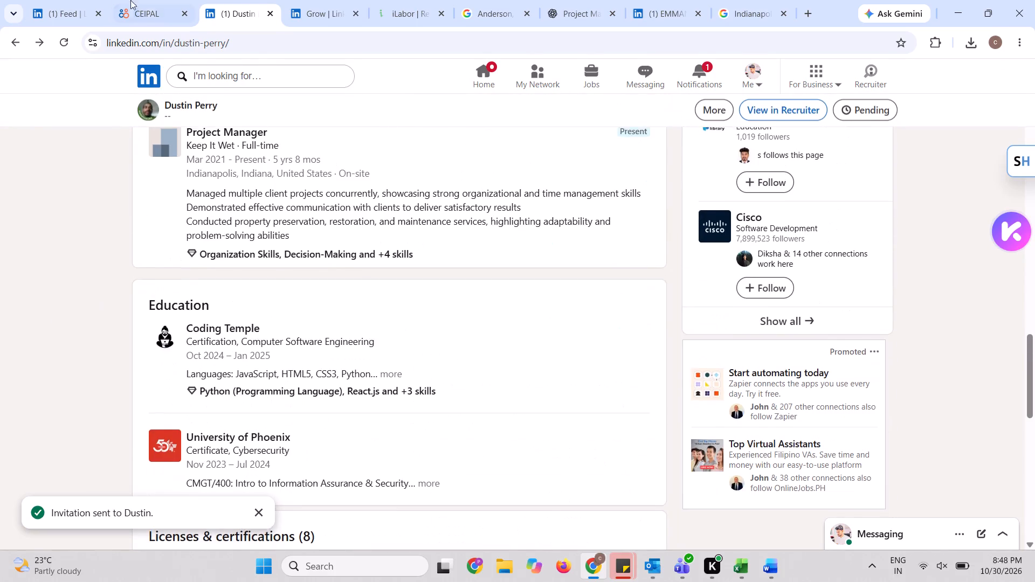
click(139, 1)
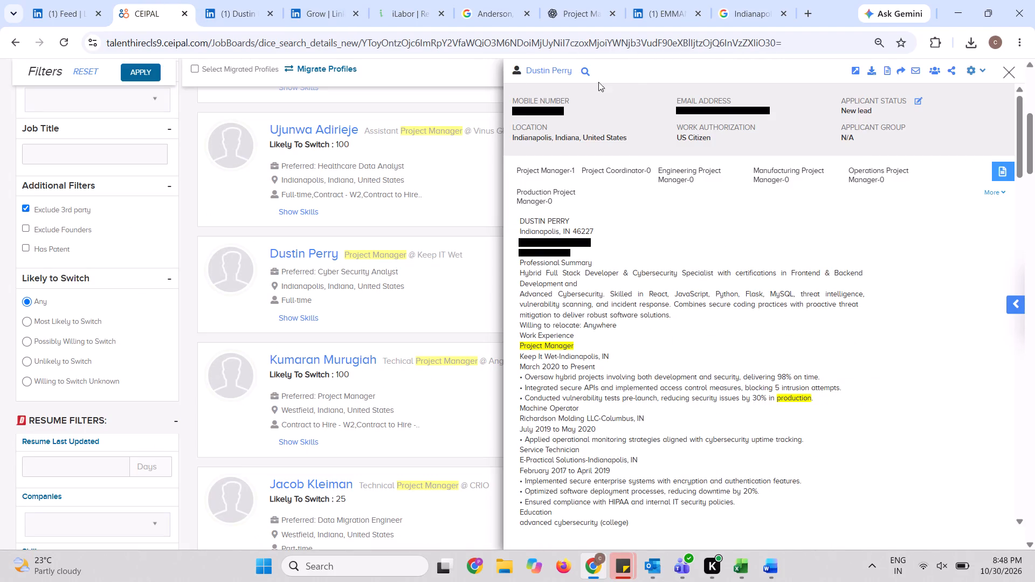
click(1014, 81)
Select the name of the Technical Project Manager at CRIO in the Dice results.
scroll(627, 262, down, 2)
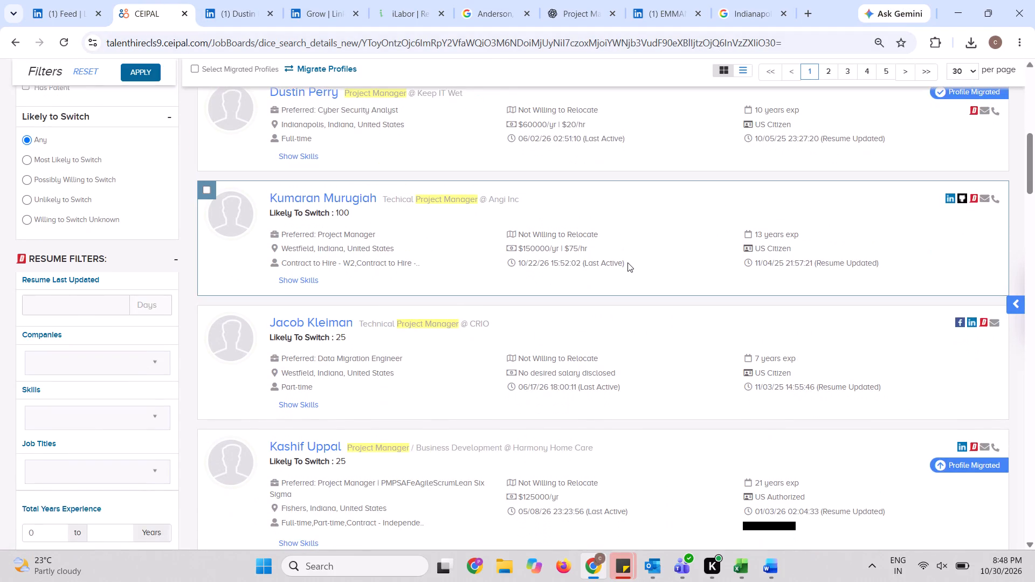
drag(264, 322, 301, 321)
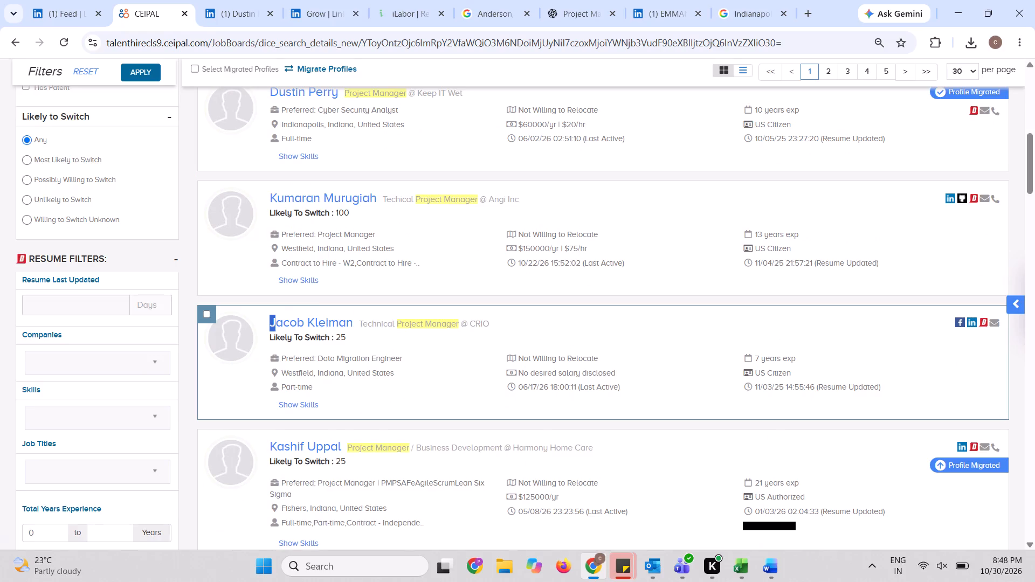
Search LinkedIn for the Technical Project Manager at CRIO using the name copied from the Dice results, and open the matching profile.
drag(301, 321, 352, 318)
key(ctrl+c)
click(261, 0)
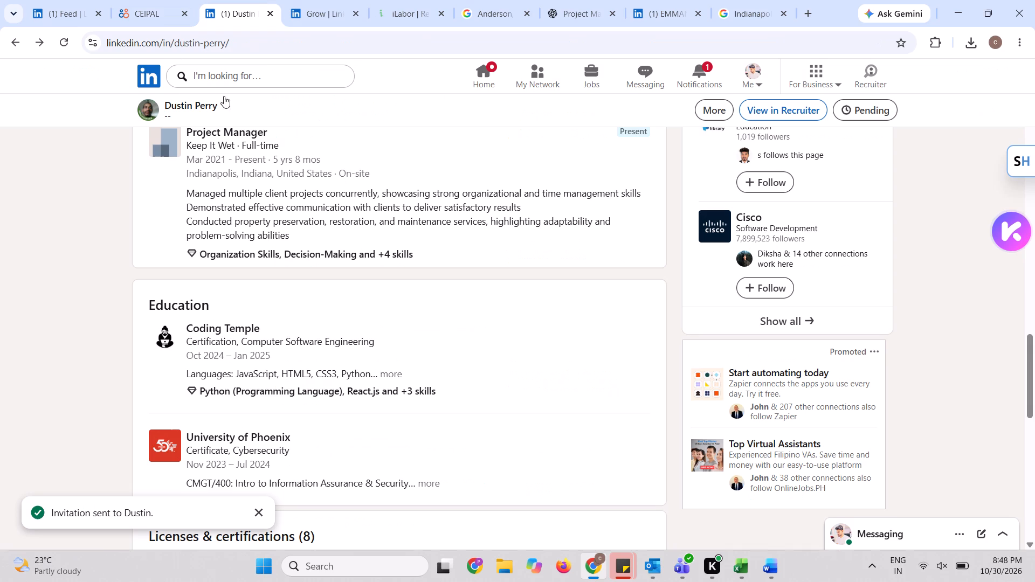
click(253, 74)
key(ctrl+v)
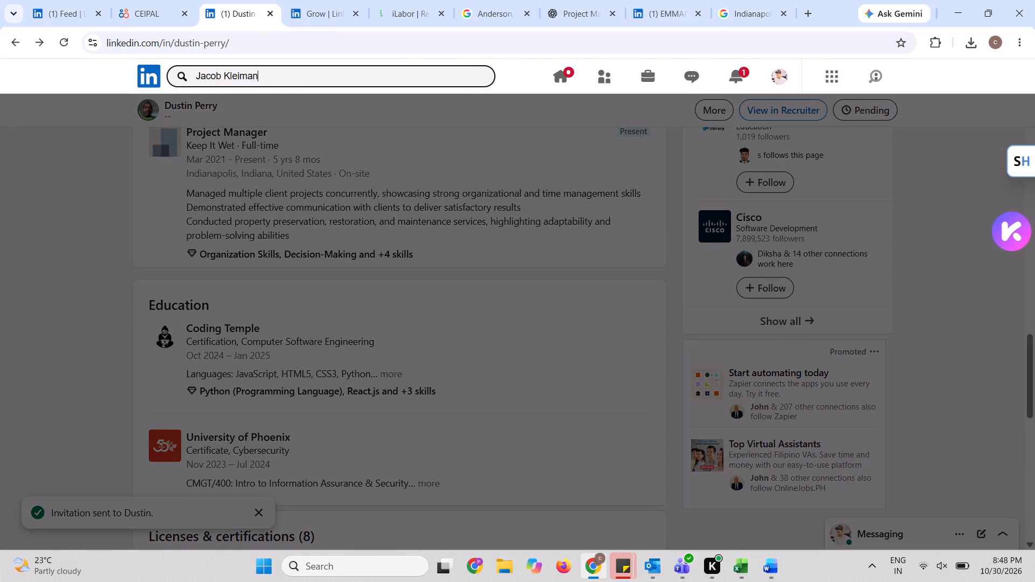
click(279, 102)
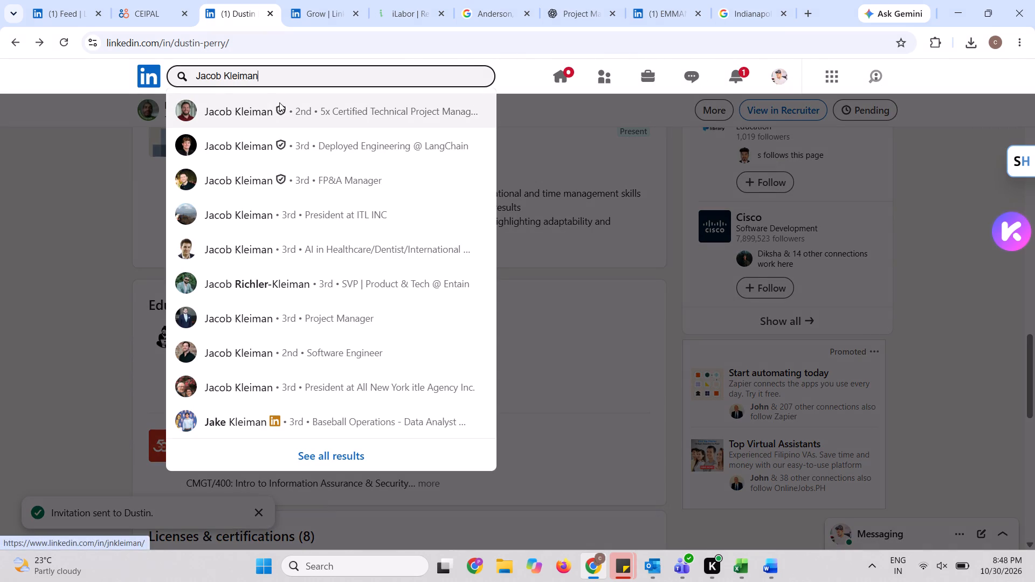
scroll(11, 275, down, 6)
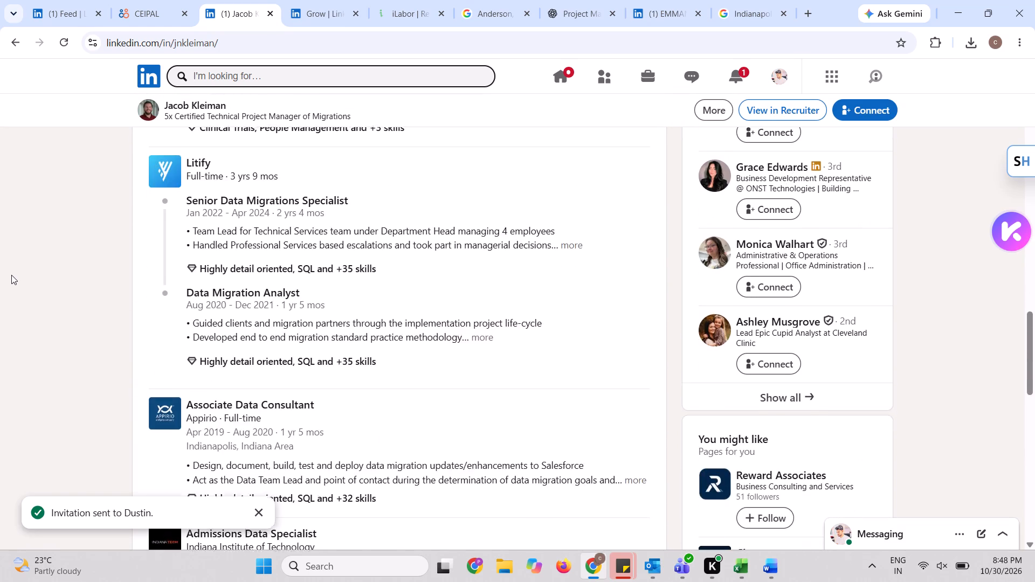
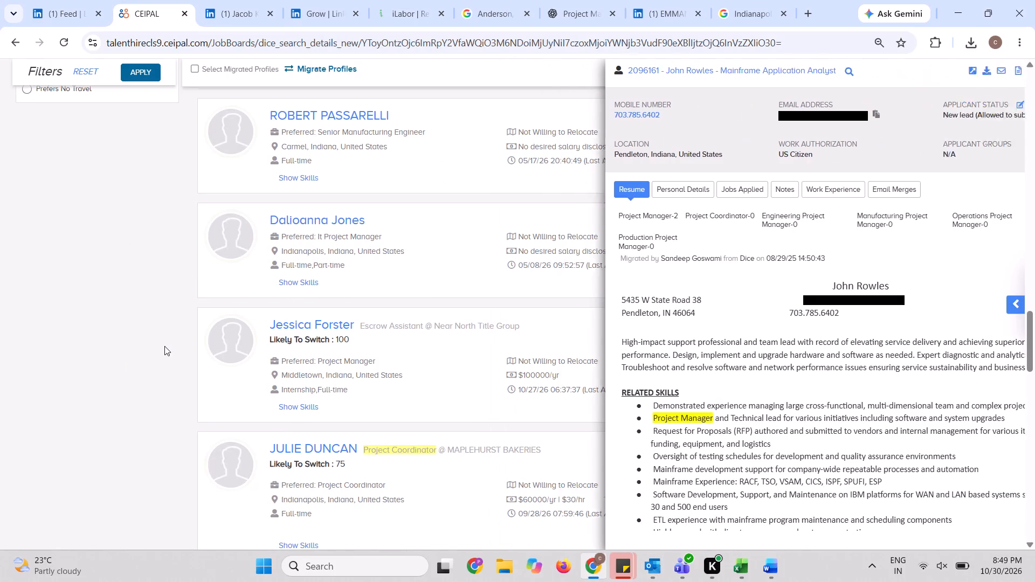
Close the Mainframe Application Analyst's preview and open the resume of the Project Coordinator at Maplehurst Bakeries in the Dice results.
click(164, 348)
scroll(164, 348, down, 3)
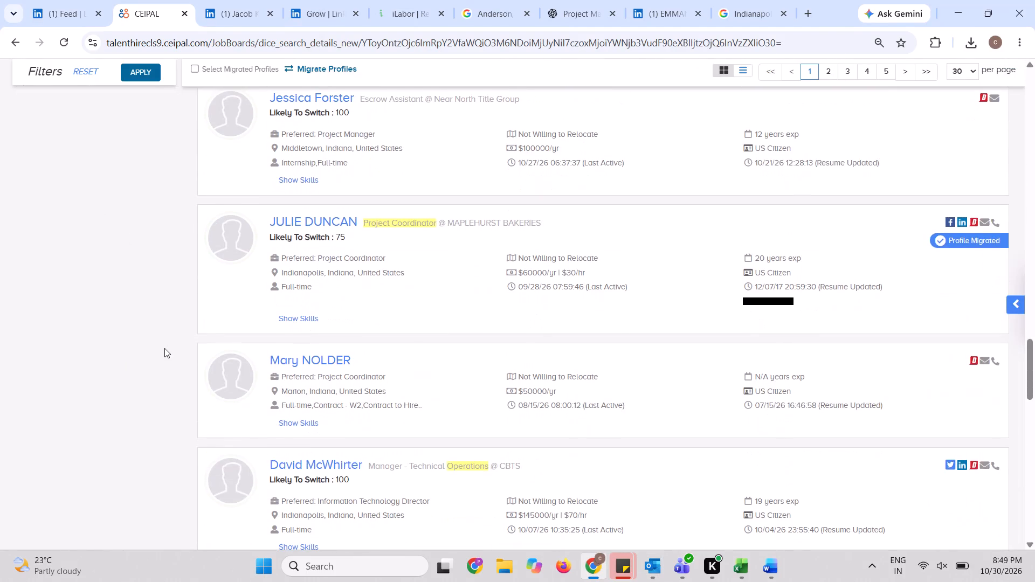
click(549, 223)
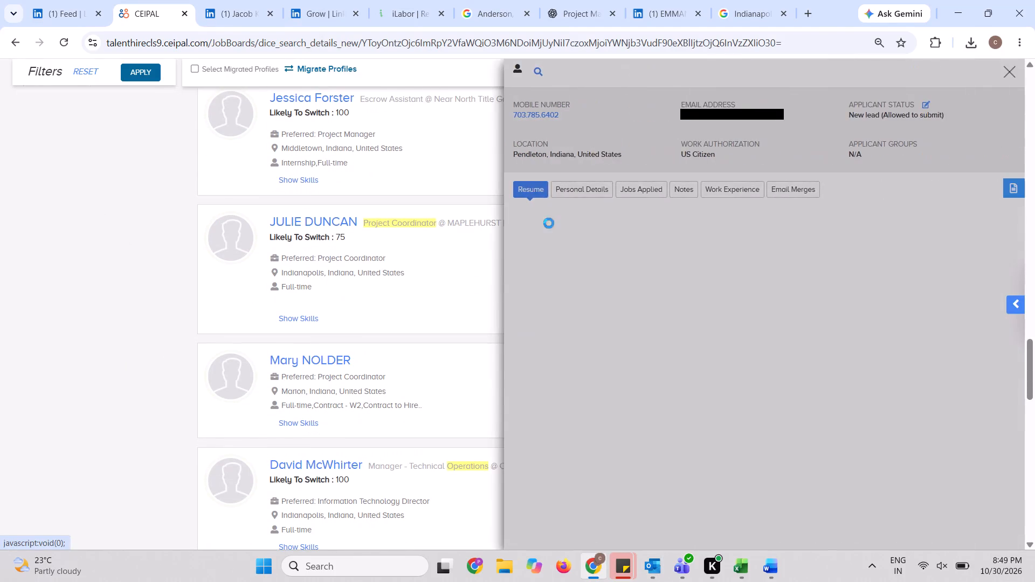
click(651, 337)
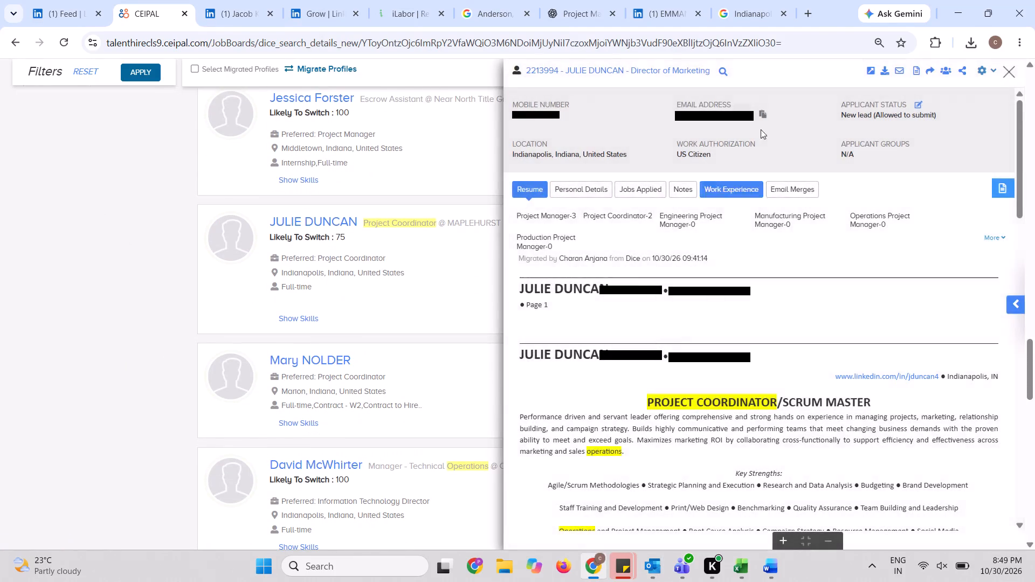
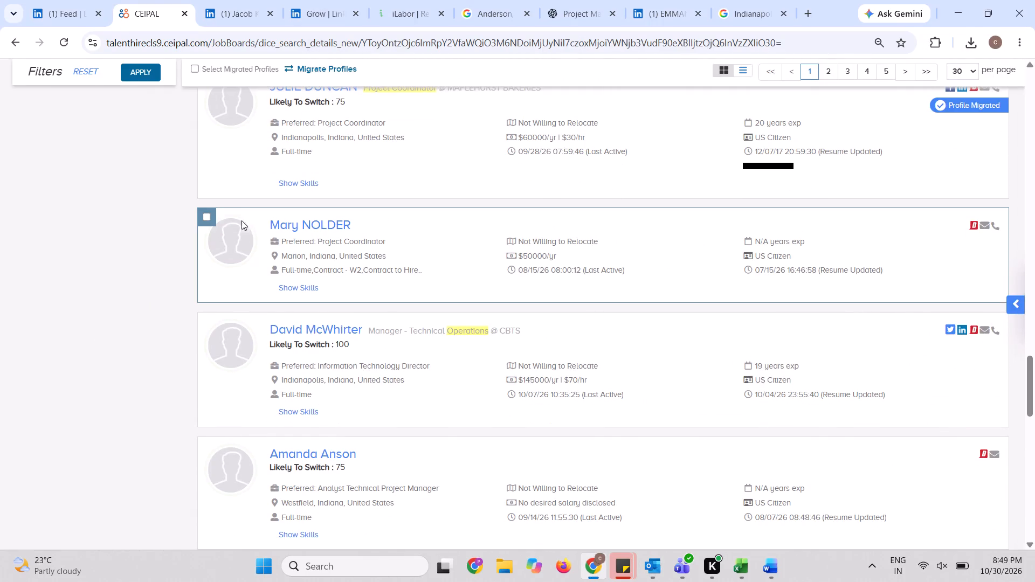
Search LinkedIn for the Project Coordinator candidate from Marion, Indiana in the Dice results and open the suggested MBA, PMP profile.
drag(258, 220, 395, 217)
key(ctrl+c)
click(309, 0)
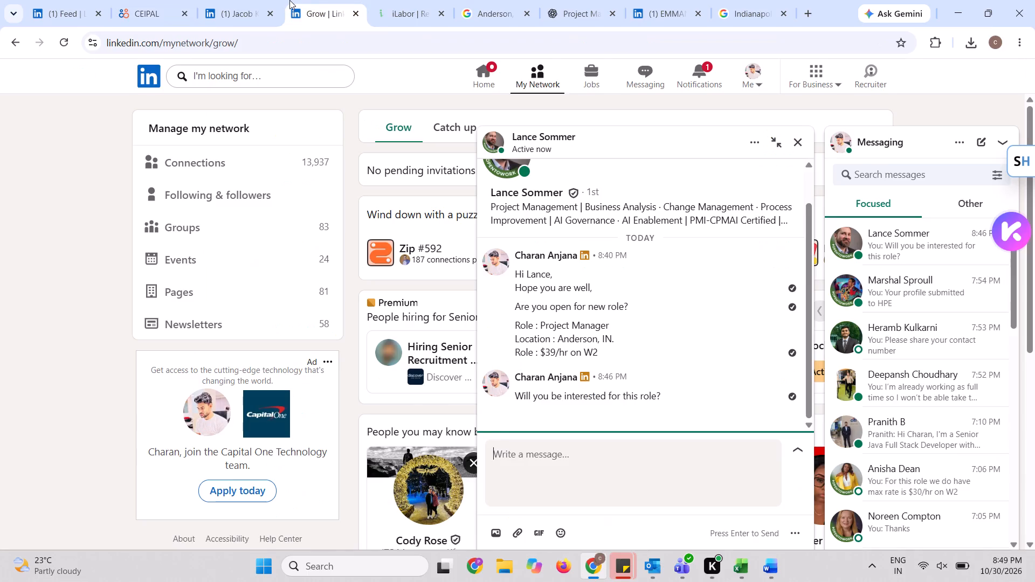
click(290, 0)
click(232, 19)
click(209, 74)
key(ctrl+v)
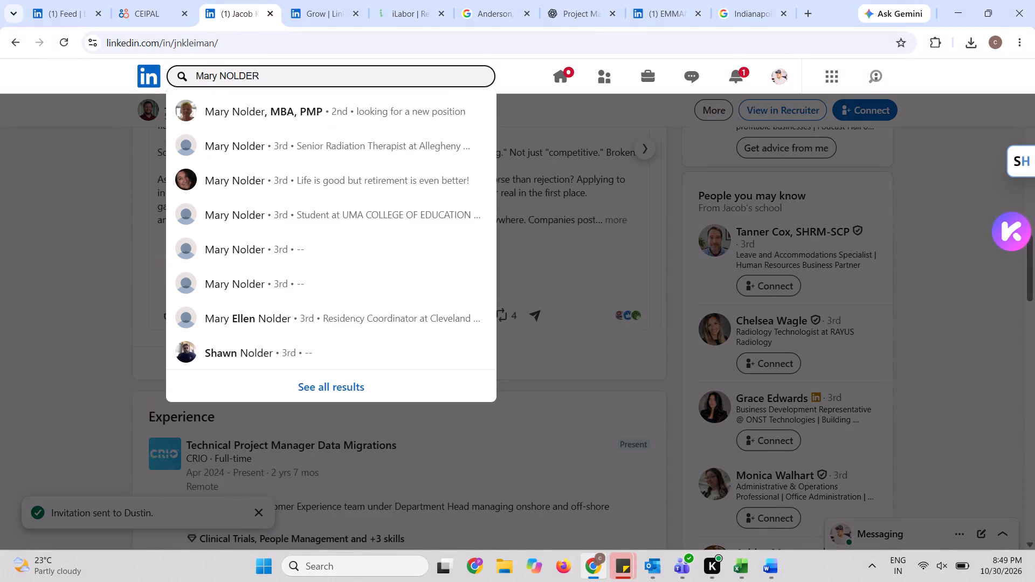
click(277, 110)
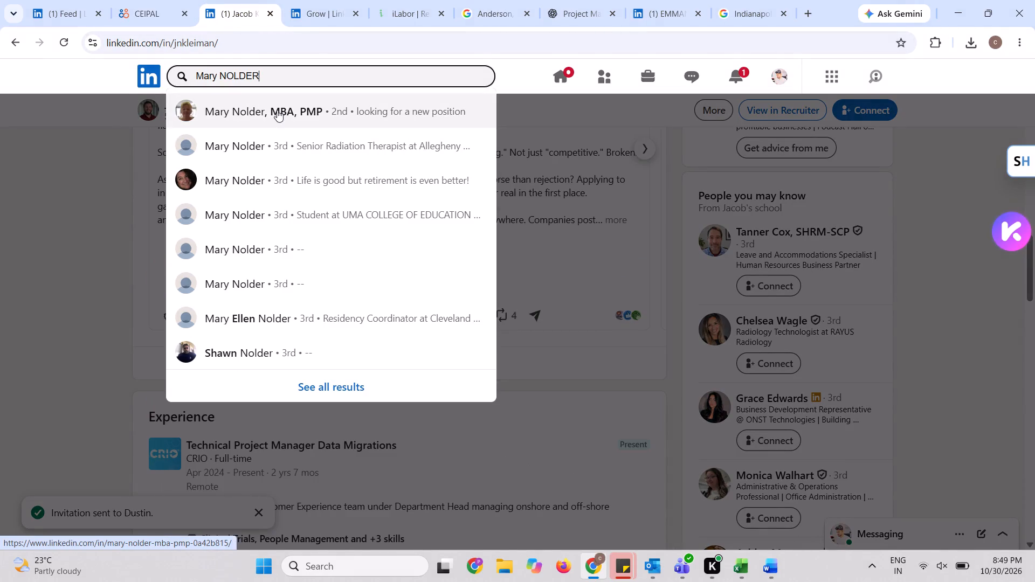
Review the Marion candidate's LinkedIn location and work experience, and return to the CEIPAL Dice results.
click(112, 219)
scroll(87, 292, down, 1)
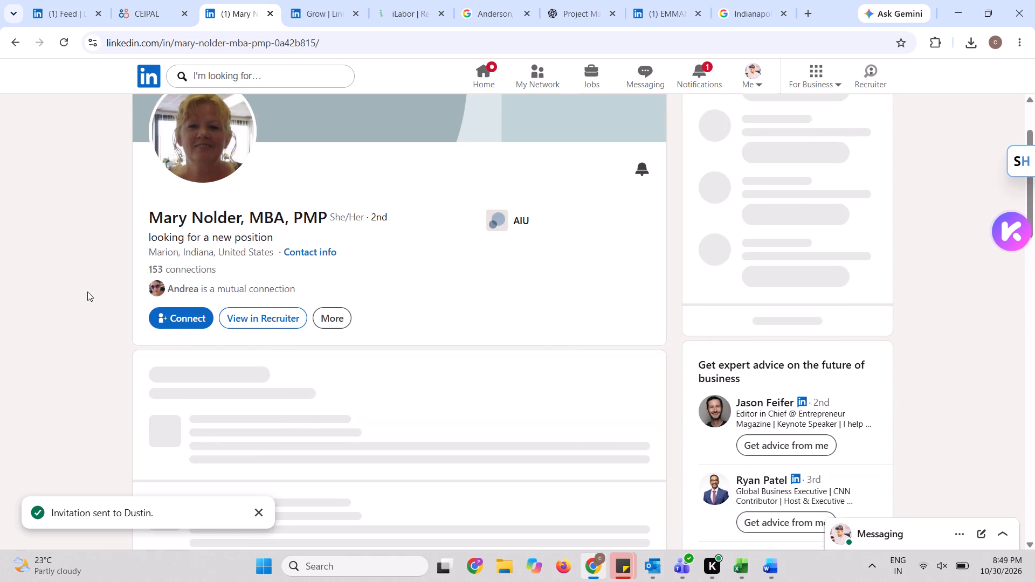
scroll(87, 292, down, 5)
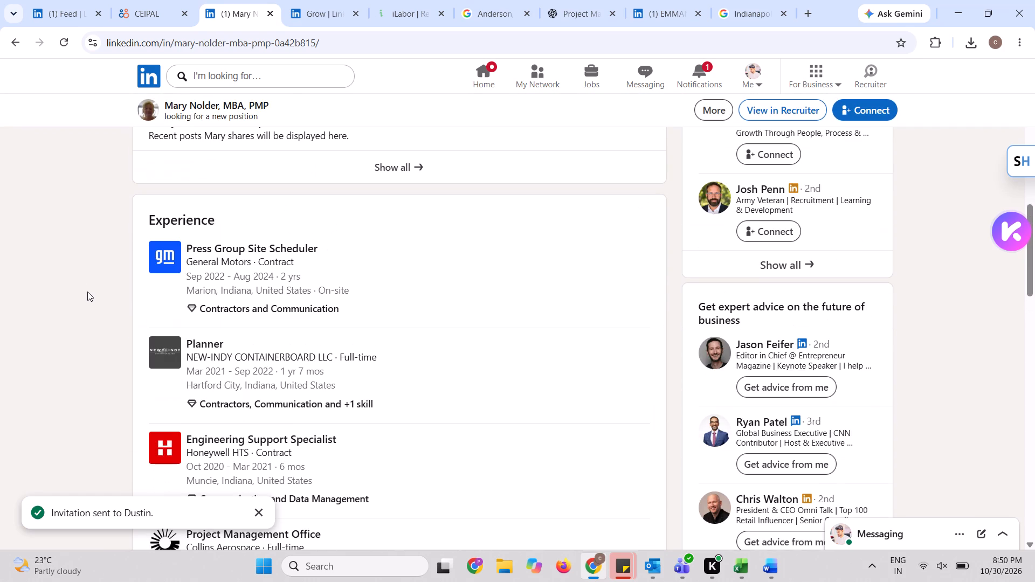
scroll(87, 292, down, 1)
scroll(87, 292, up, 9)
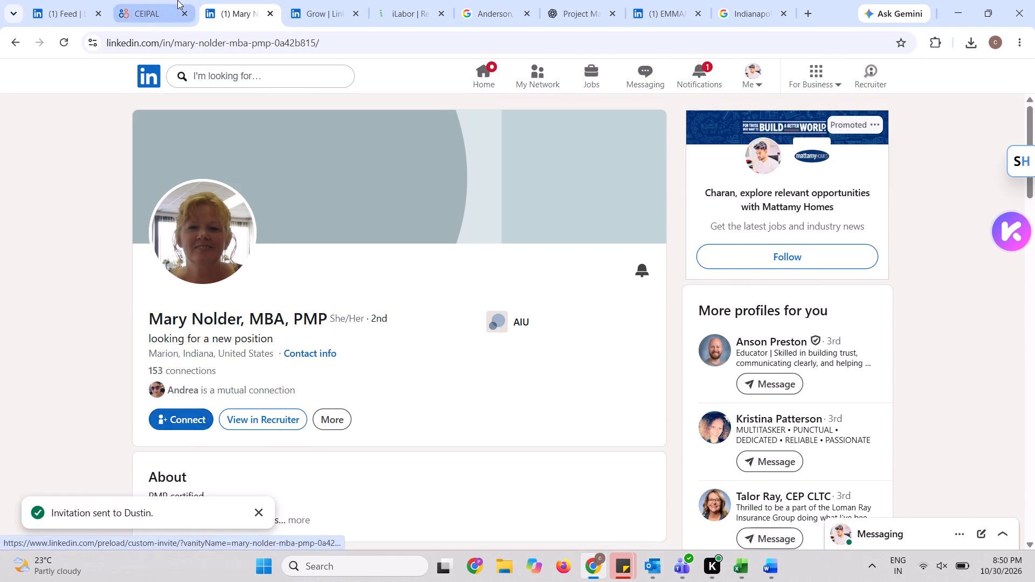